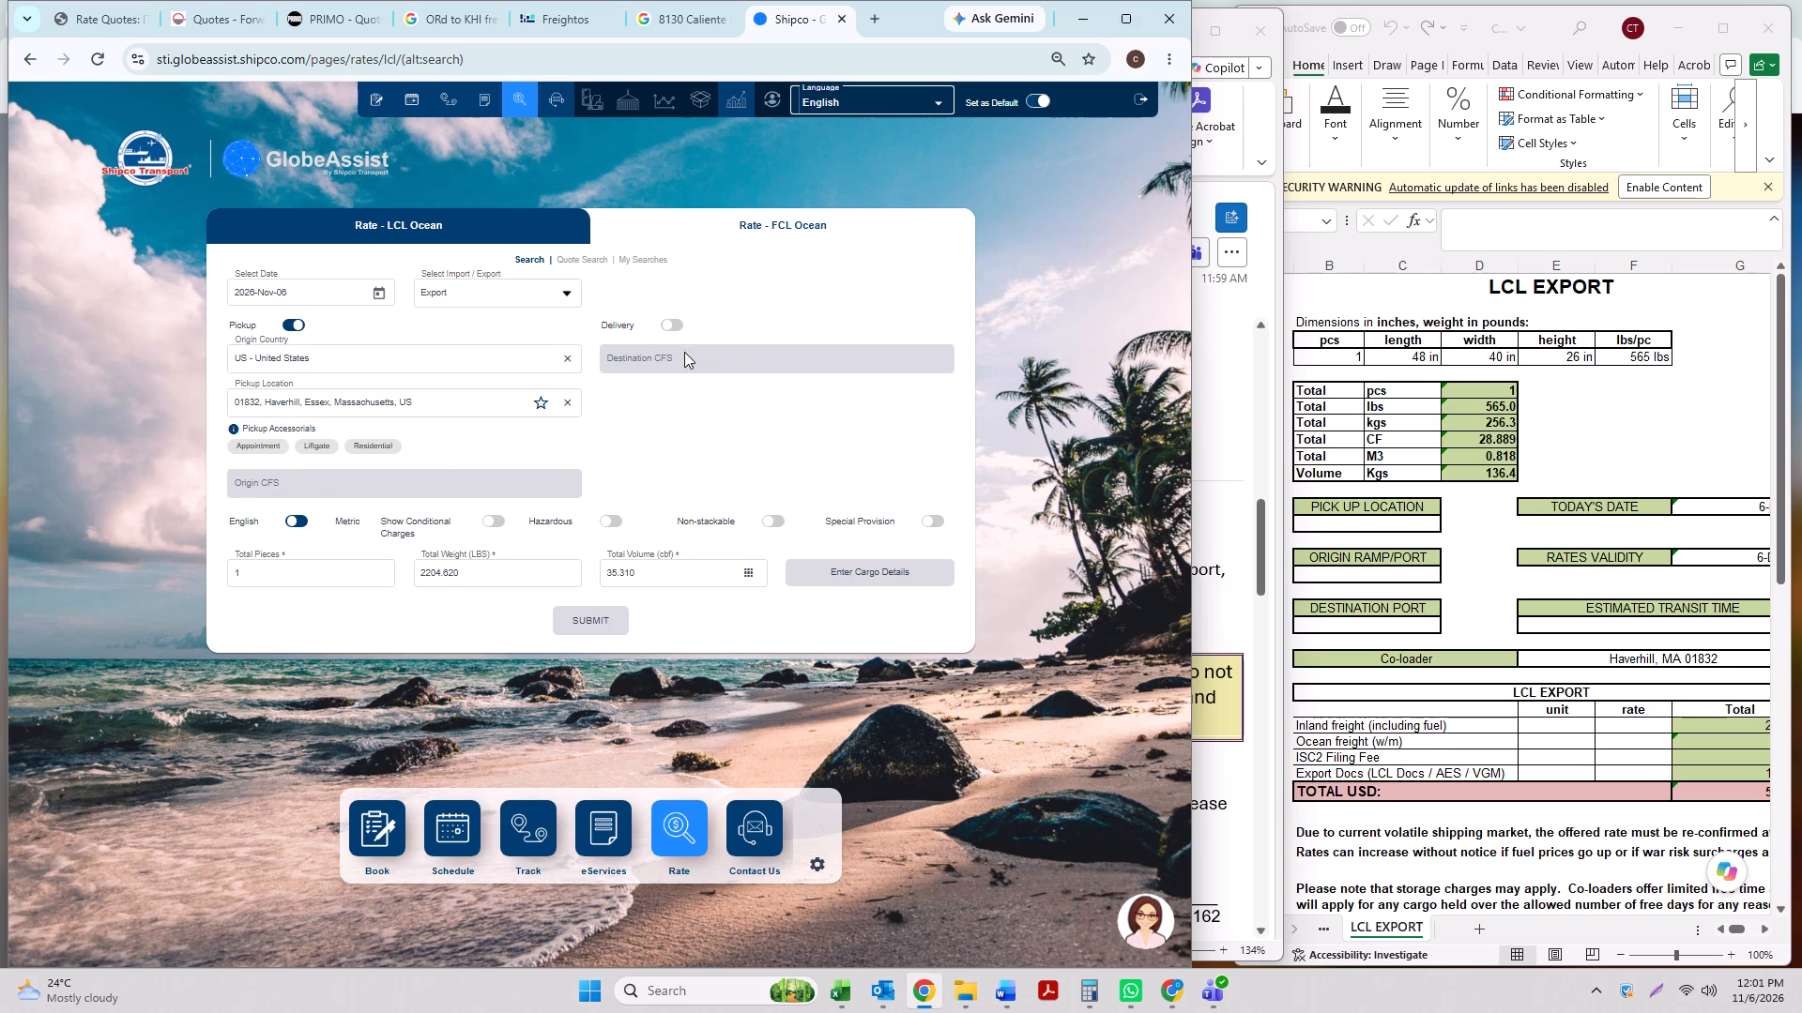
Set the destination CFS of the LCL export rate search to IEDUB - Dublin, Ireland.
{"action": "left_click", "coordinate": [684, 350]}
{"action": "left_click", "coordinate": [655, 366]}
{"action": "left_click", "coordinate": [658, 364]}
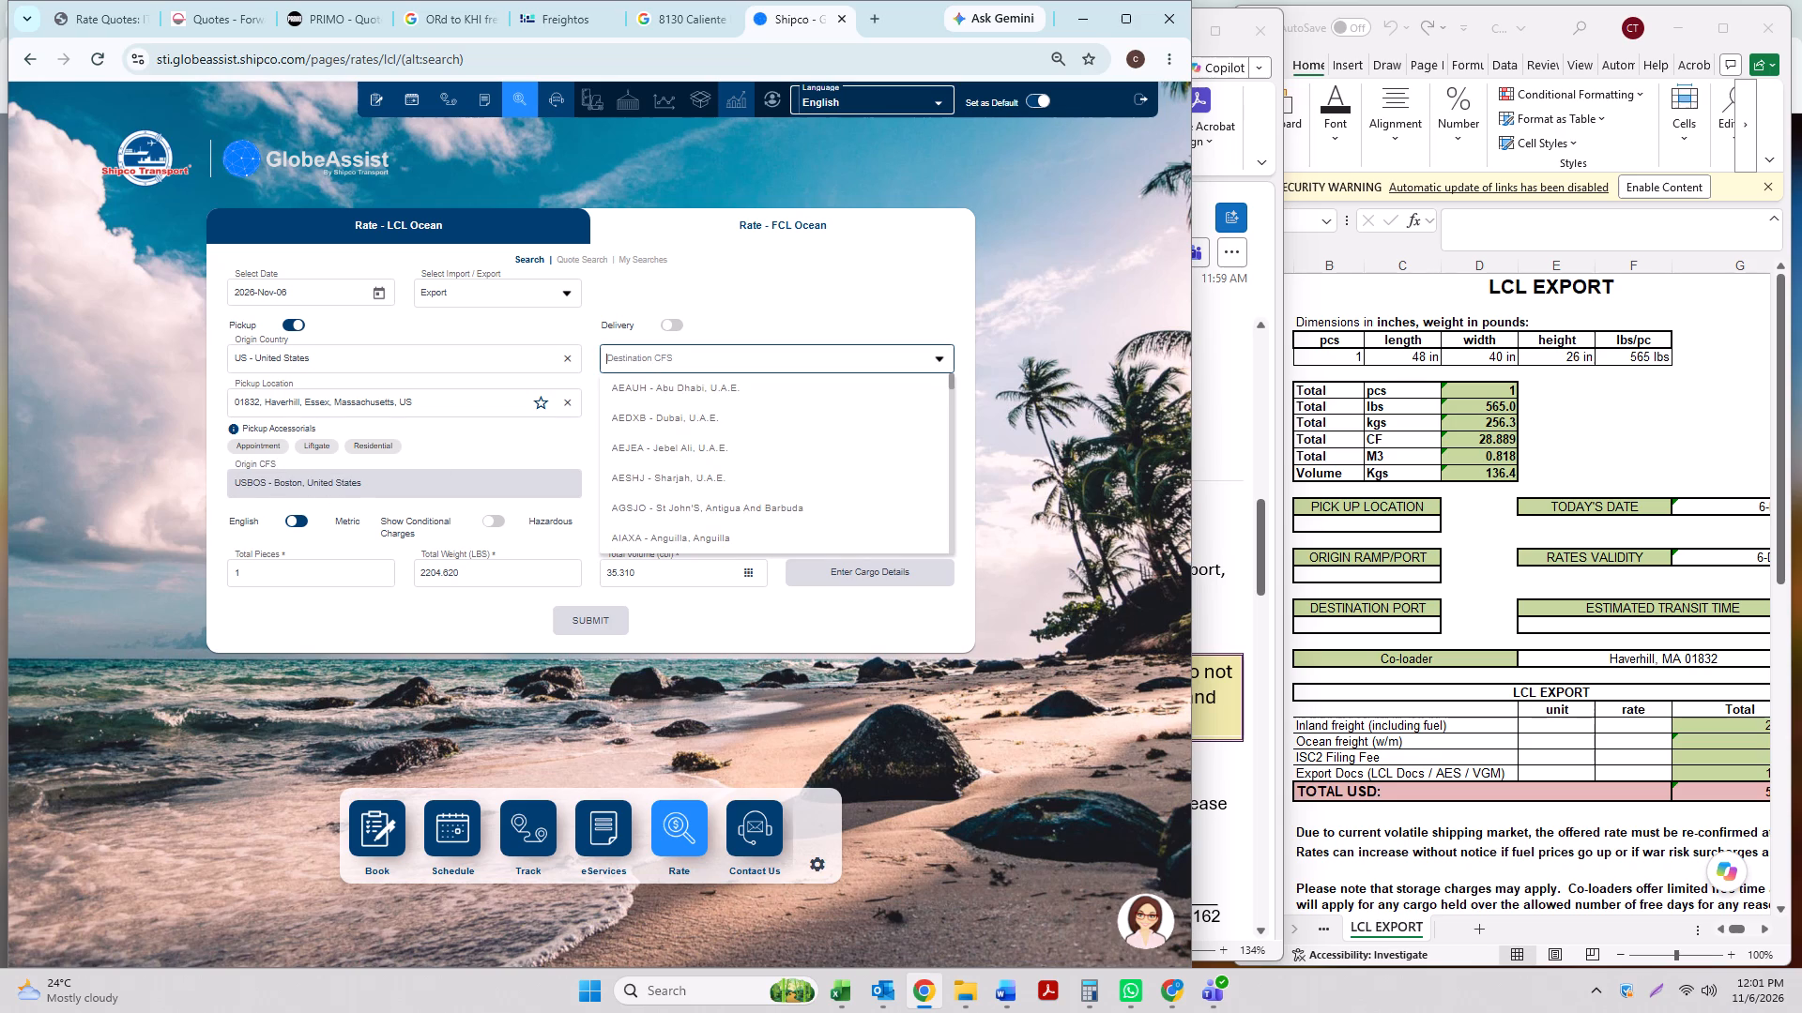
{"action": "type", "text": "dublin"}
{"action": "left_click", "coordinate": [696, 401]}
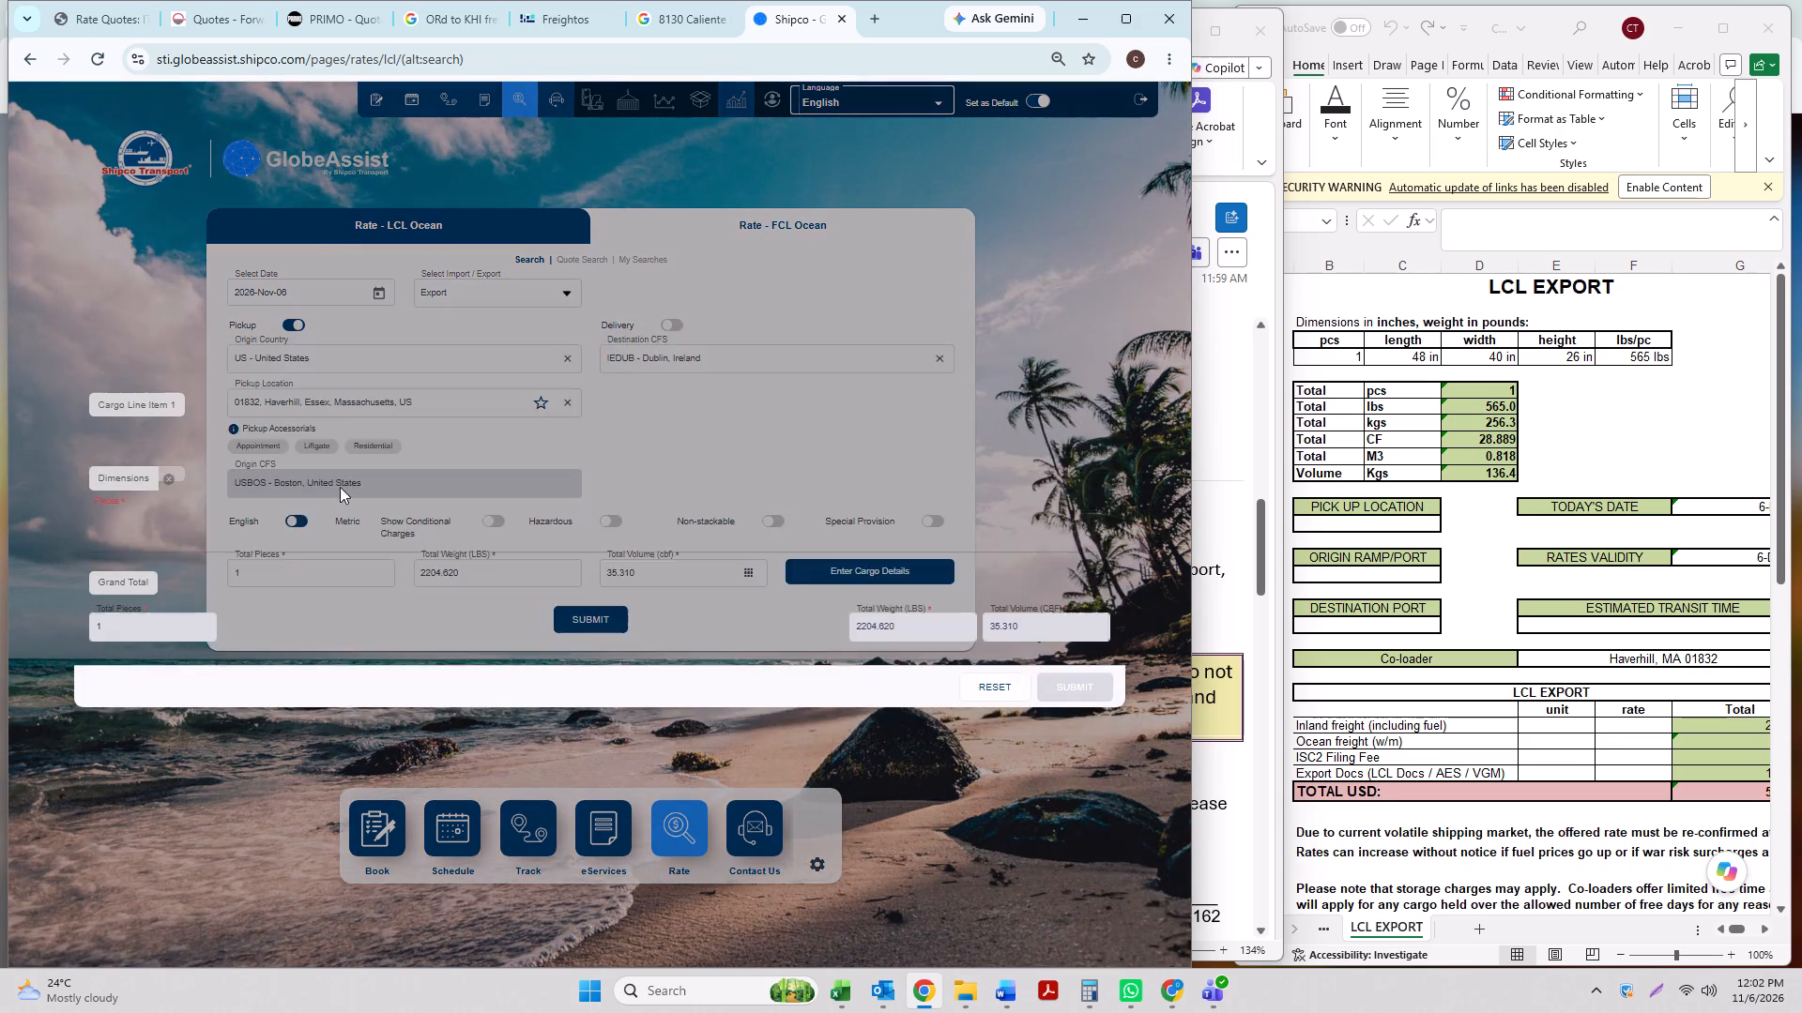
Enter and submit the cargo dimensions as 1 piece, 48 x 40 x 26 inches, weighing 565 lbs.
{"action": "left_click", "coordinate": [191, 509]}
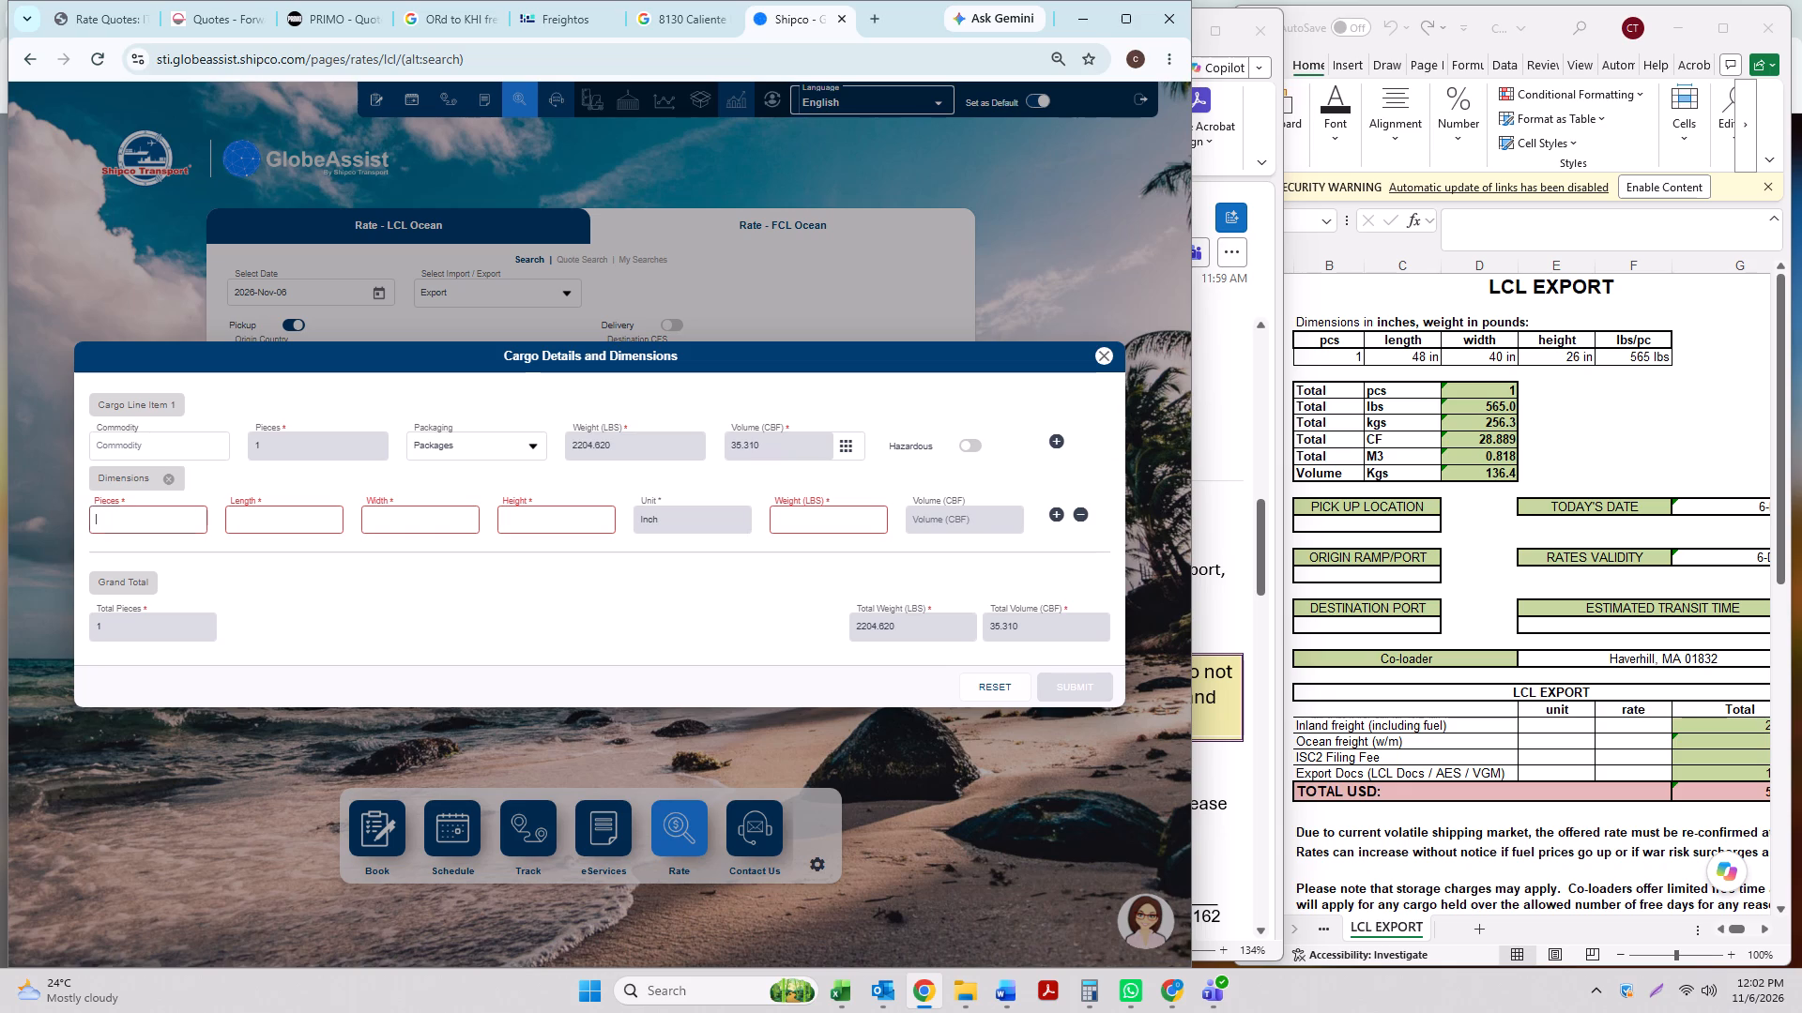
{"action": "key", "text": "1"}
{"action": "key", "text": "Tab"}
{"action": "type", "text": "48"}
{"action": "key", "text": "Tab"}
{"action": "type", "text": "40"}
{"action": "key", "text": "Tab"}
{"action": "type", "text": "29"}
{"action": "key", "text": "BackSpace"}
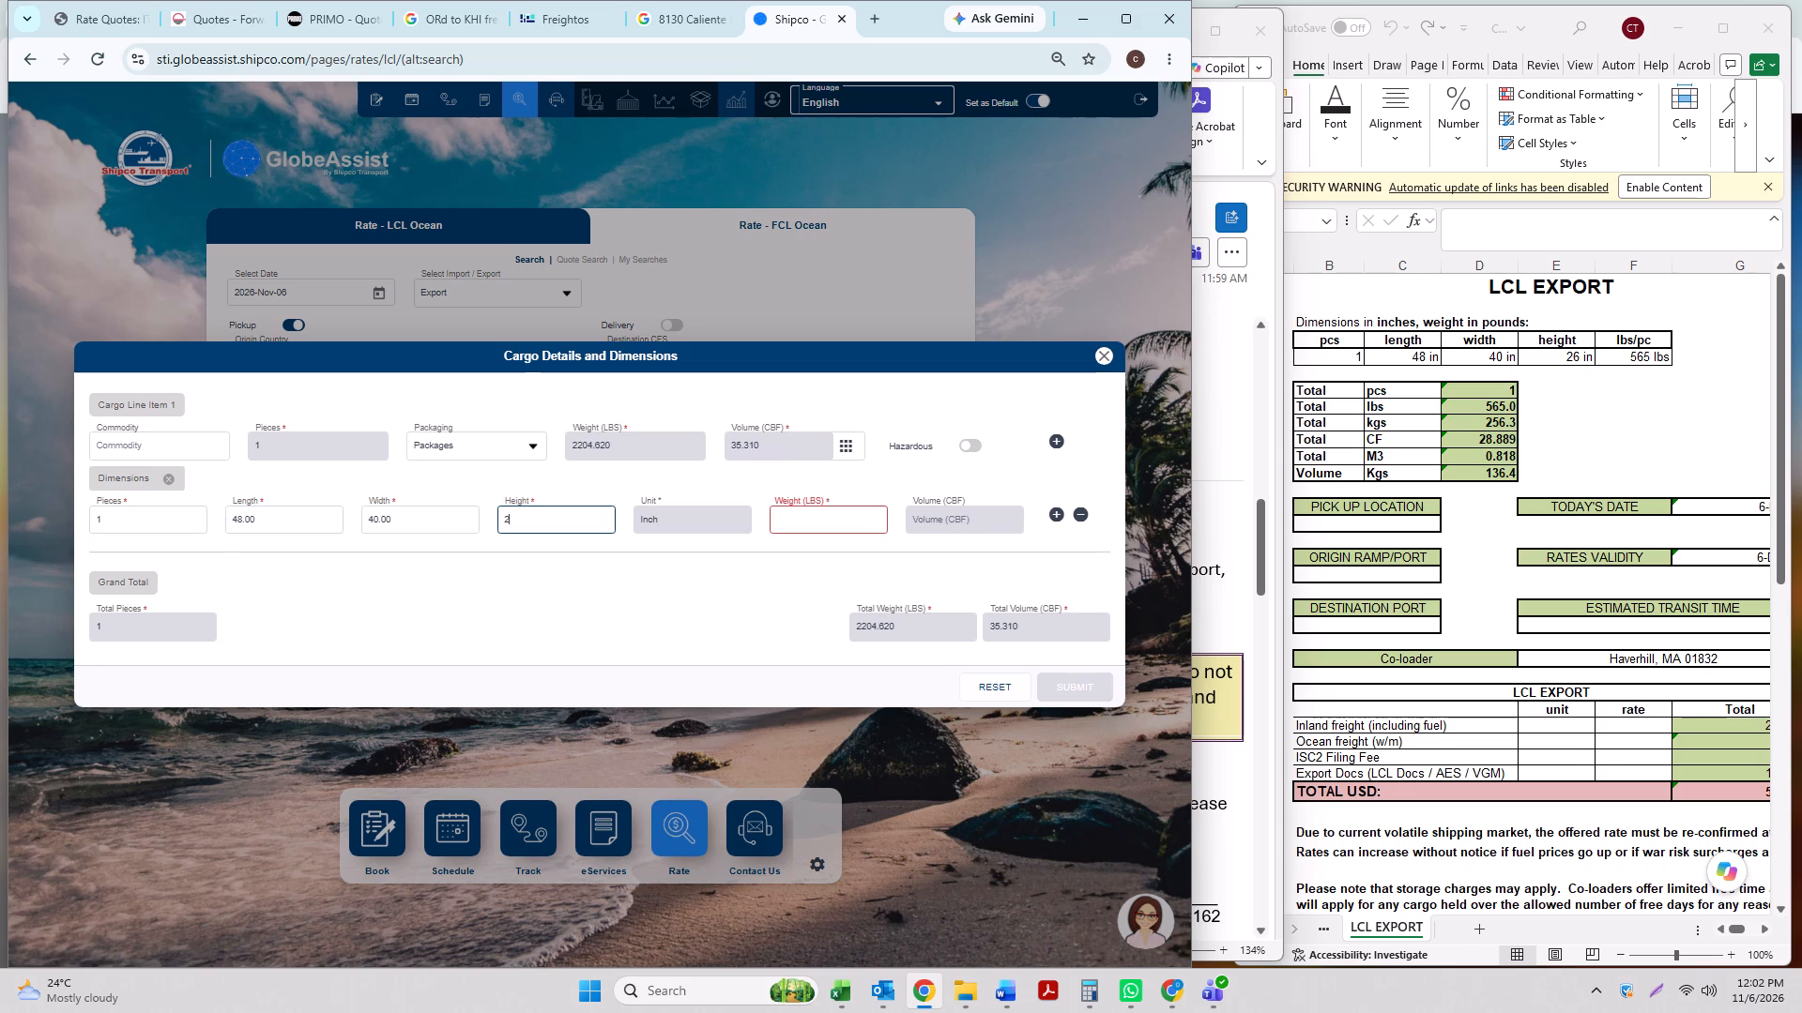
{"action": "key", "text": "6"}
{"action": "key", "text": "Tab"}
{"action": "key", "text": "Tab"}
{"action": "type", "text": "565"}
{"action": "key", "text": "Tab"}
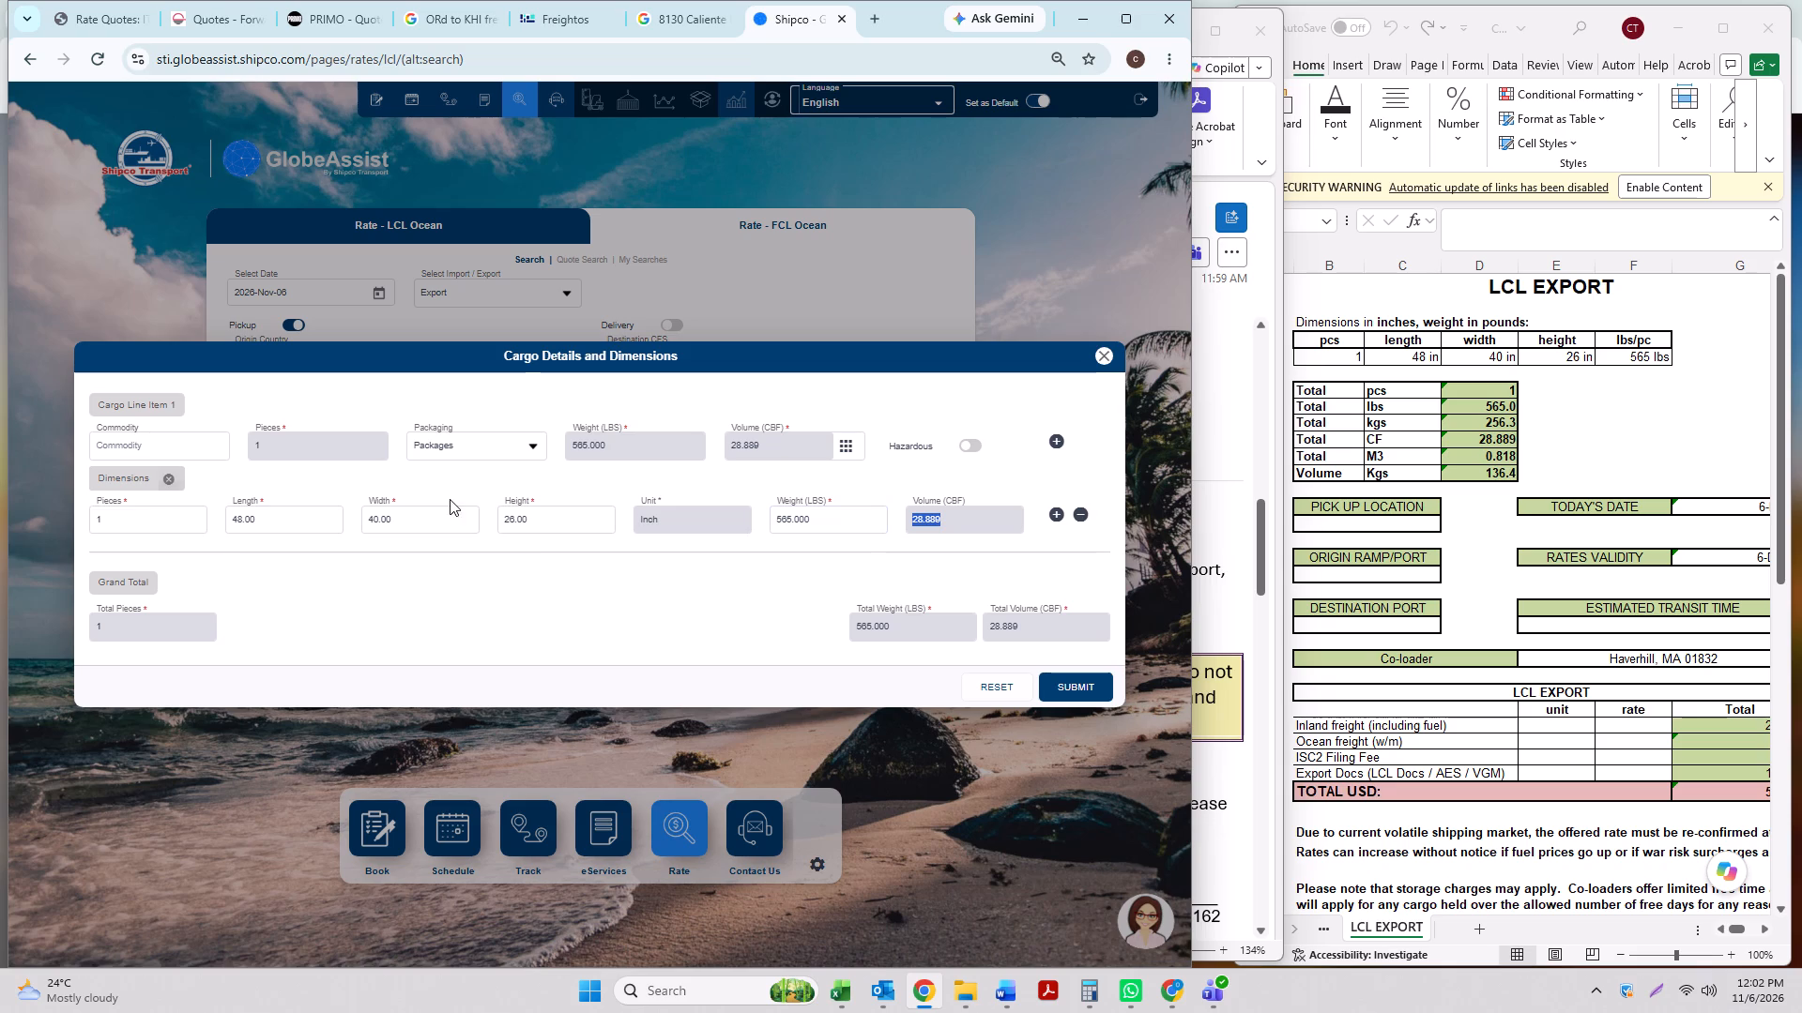
{"action": "key", "text": "Tab"}
{"action": "key", "text": "Tab"}
{"action": "left_click", "coordinate": [1066, 686]}
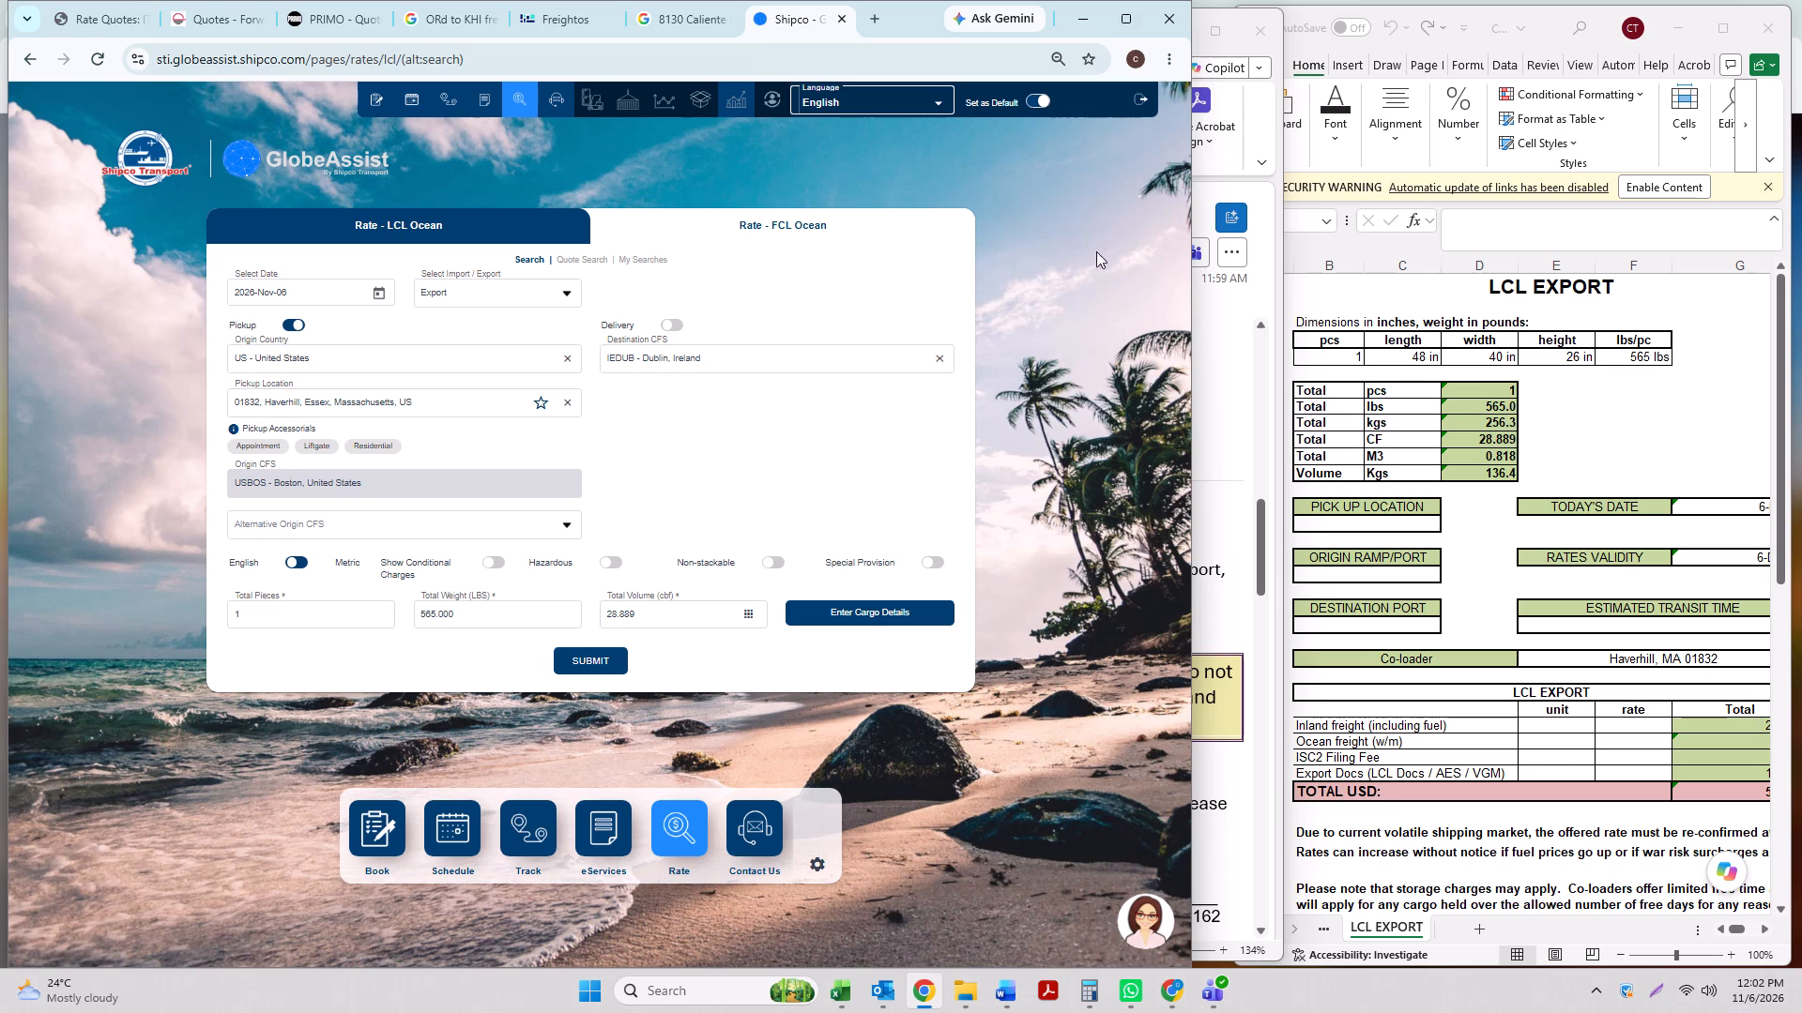
Submit the LCL export rate search from Haverhill, Massachusetts 01832 to Dublin, Ireland.
{"action": "left_click", "coordinate": [611, 640]}
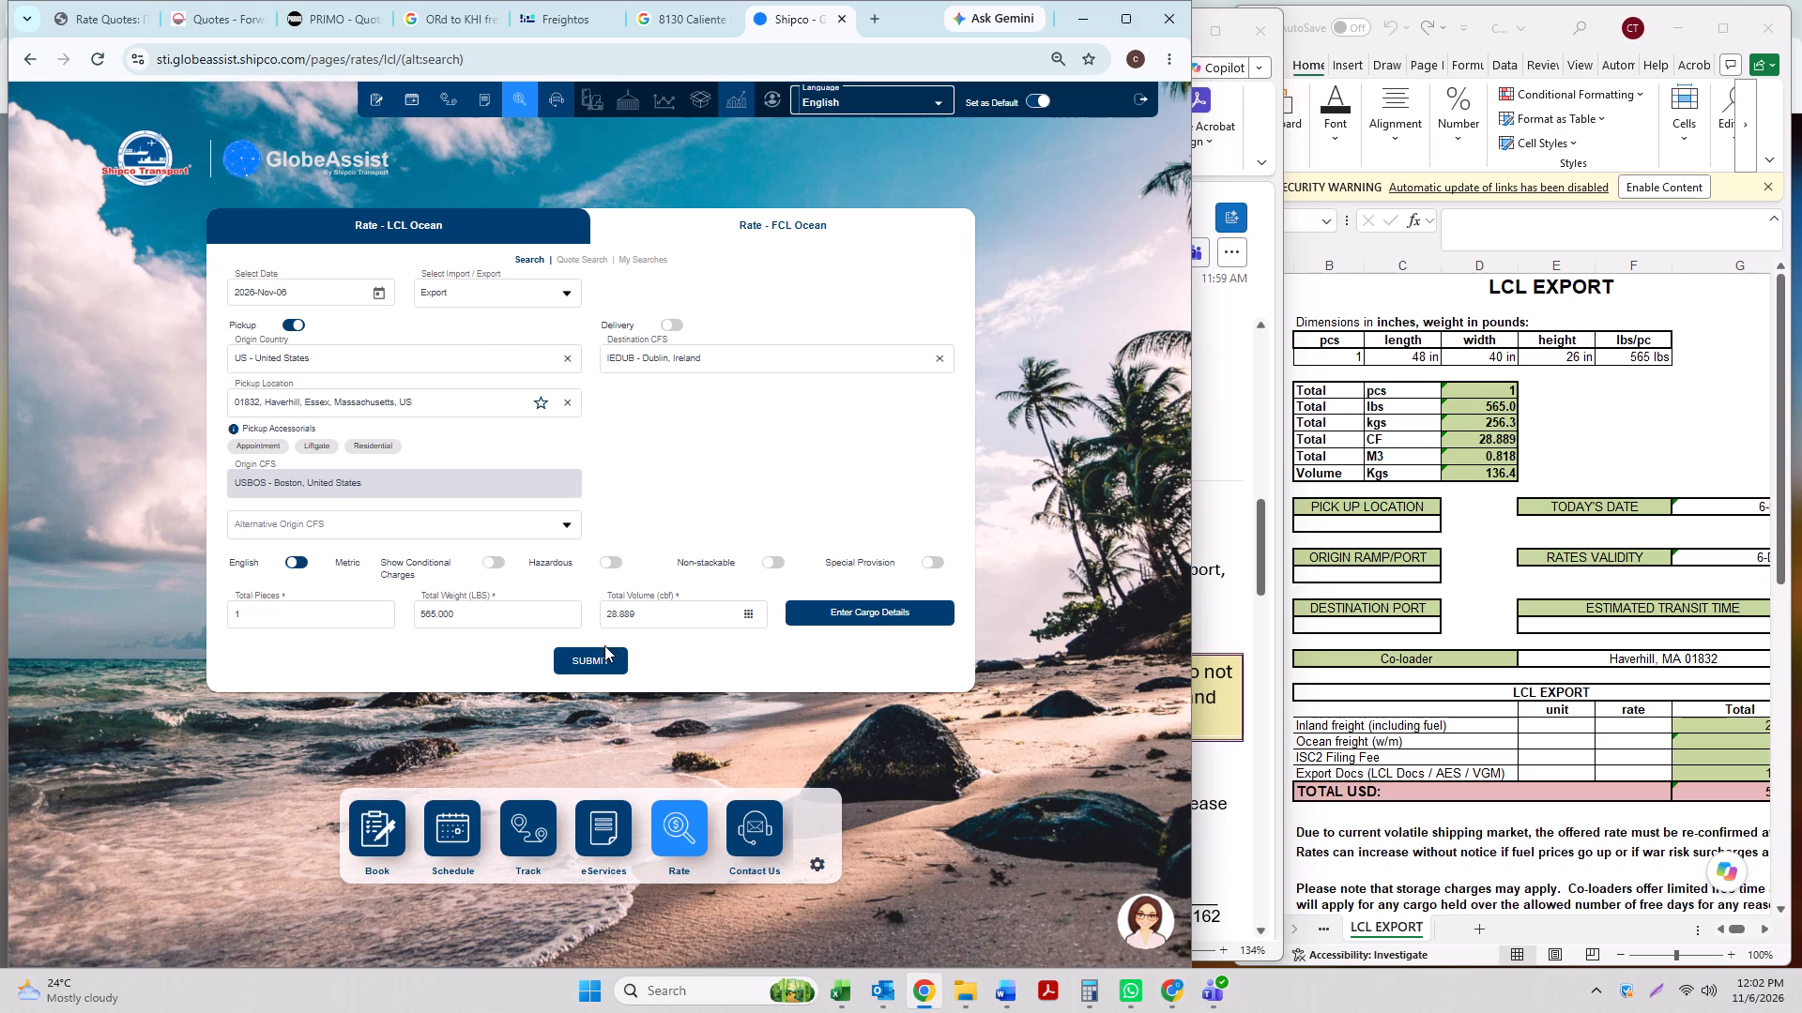
{"action": "left_click", "coordinate": [603, 646]}
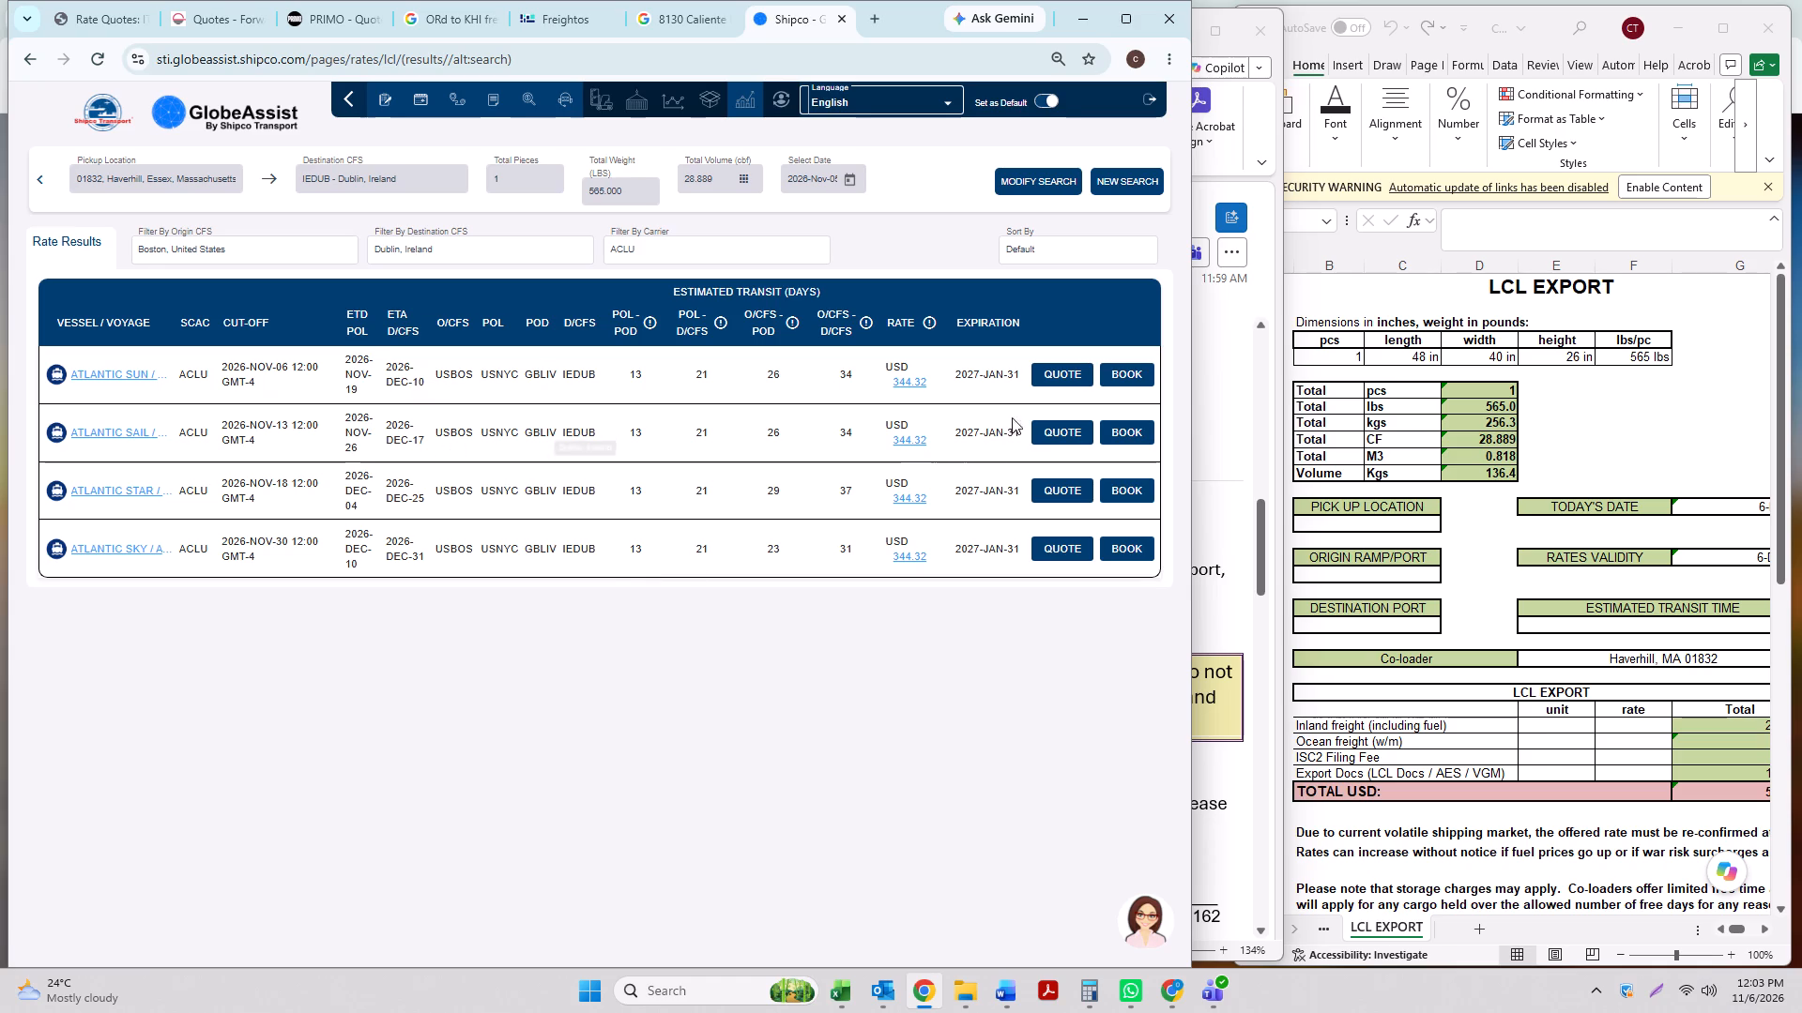
Request a quote for the ATLANTIC SUN sailing with the 2026-NOV-06 cut-off.
{"action": "left_click", "coordinate": [1122, 374]}
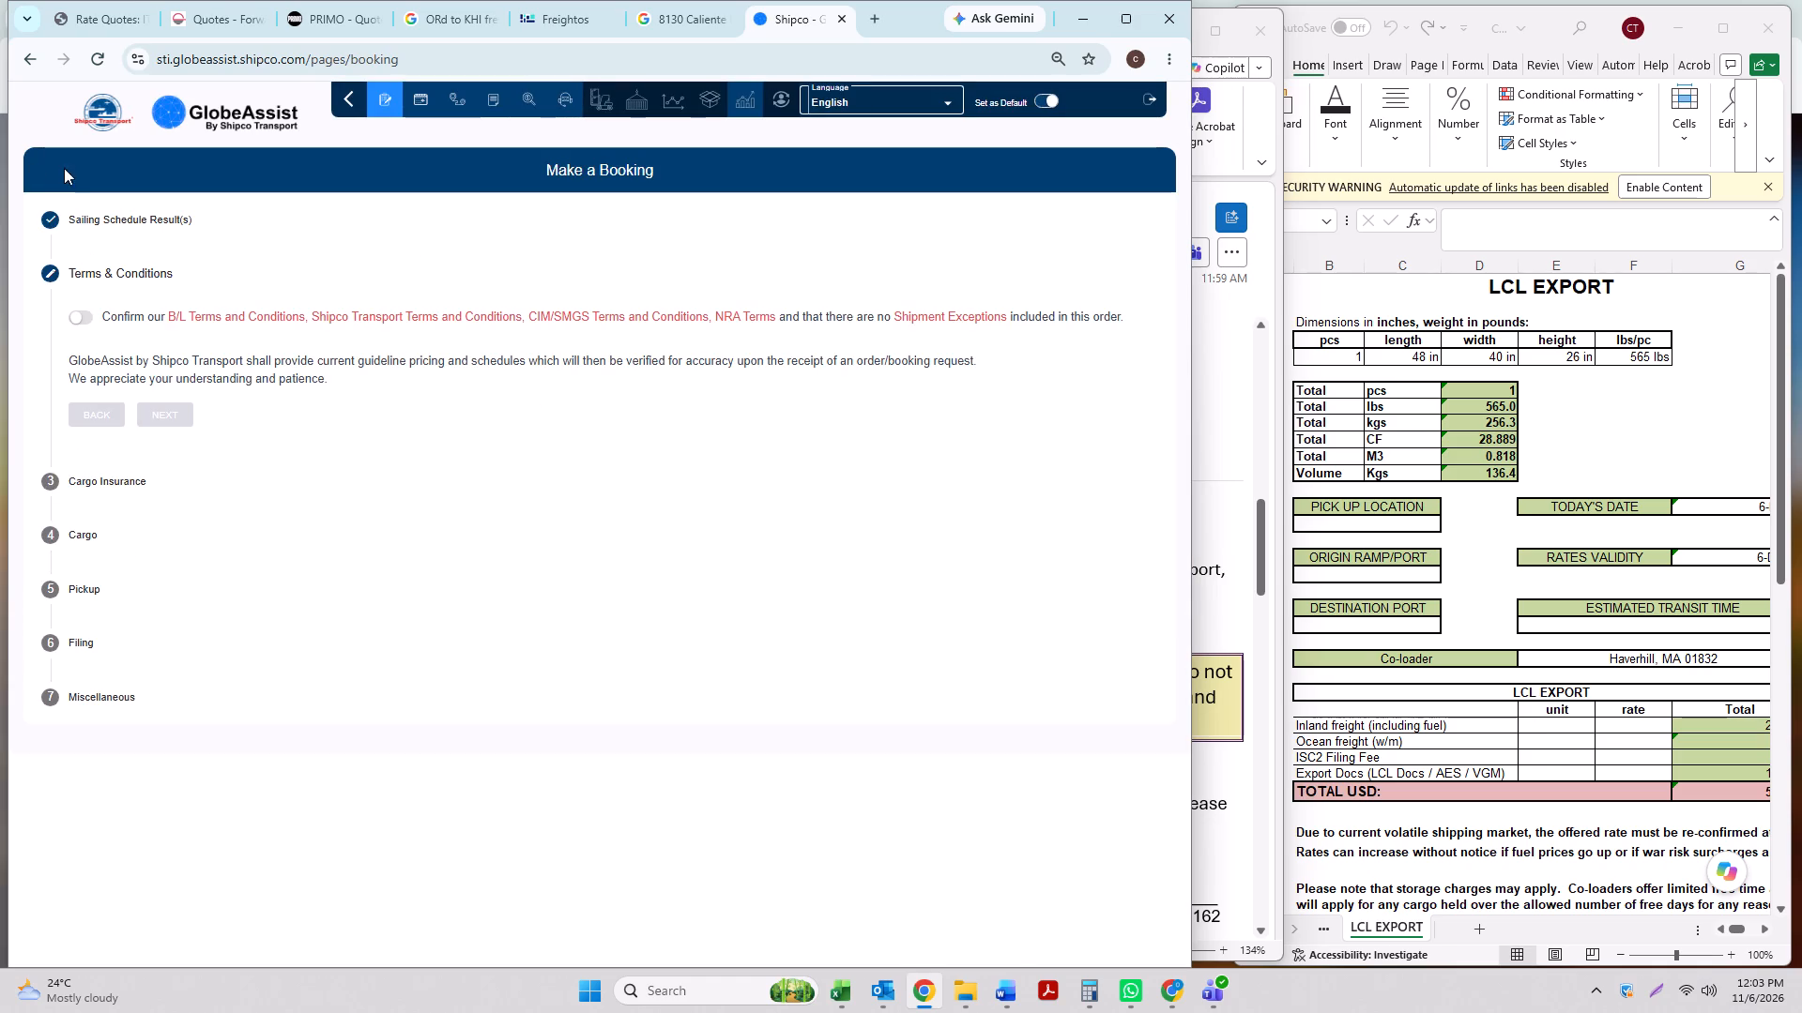
{"action": "left_click", "coordinate": [30, 64]}
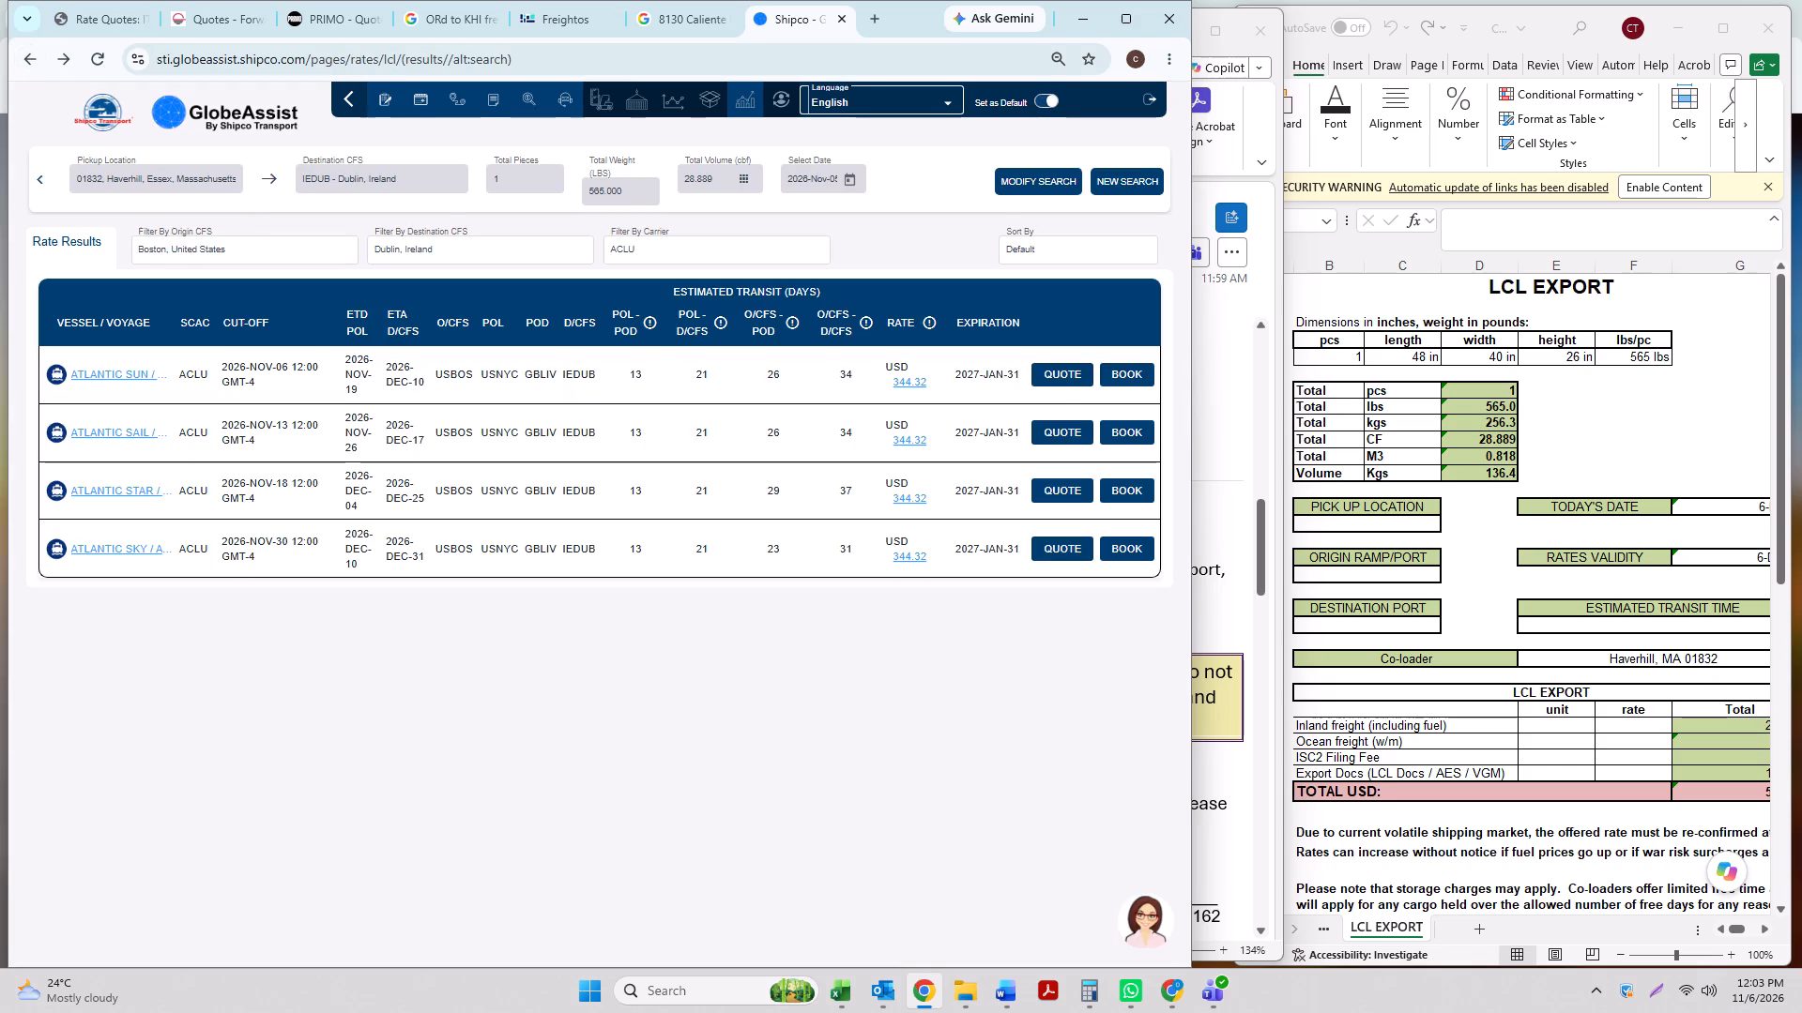
{"action": "left_click", "coordinate": [1059, 370]}
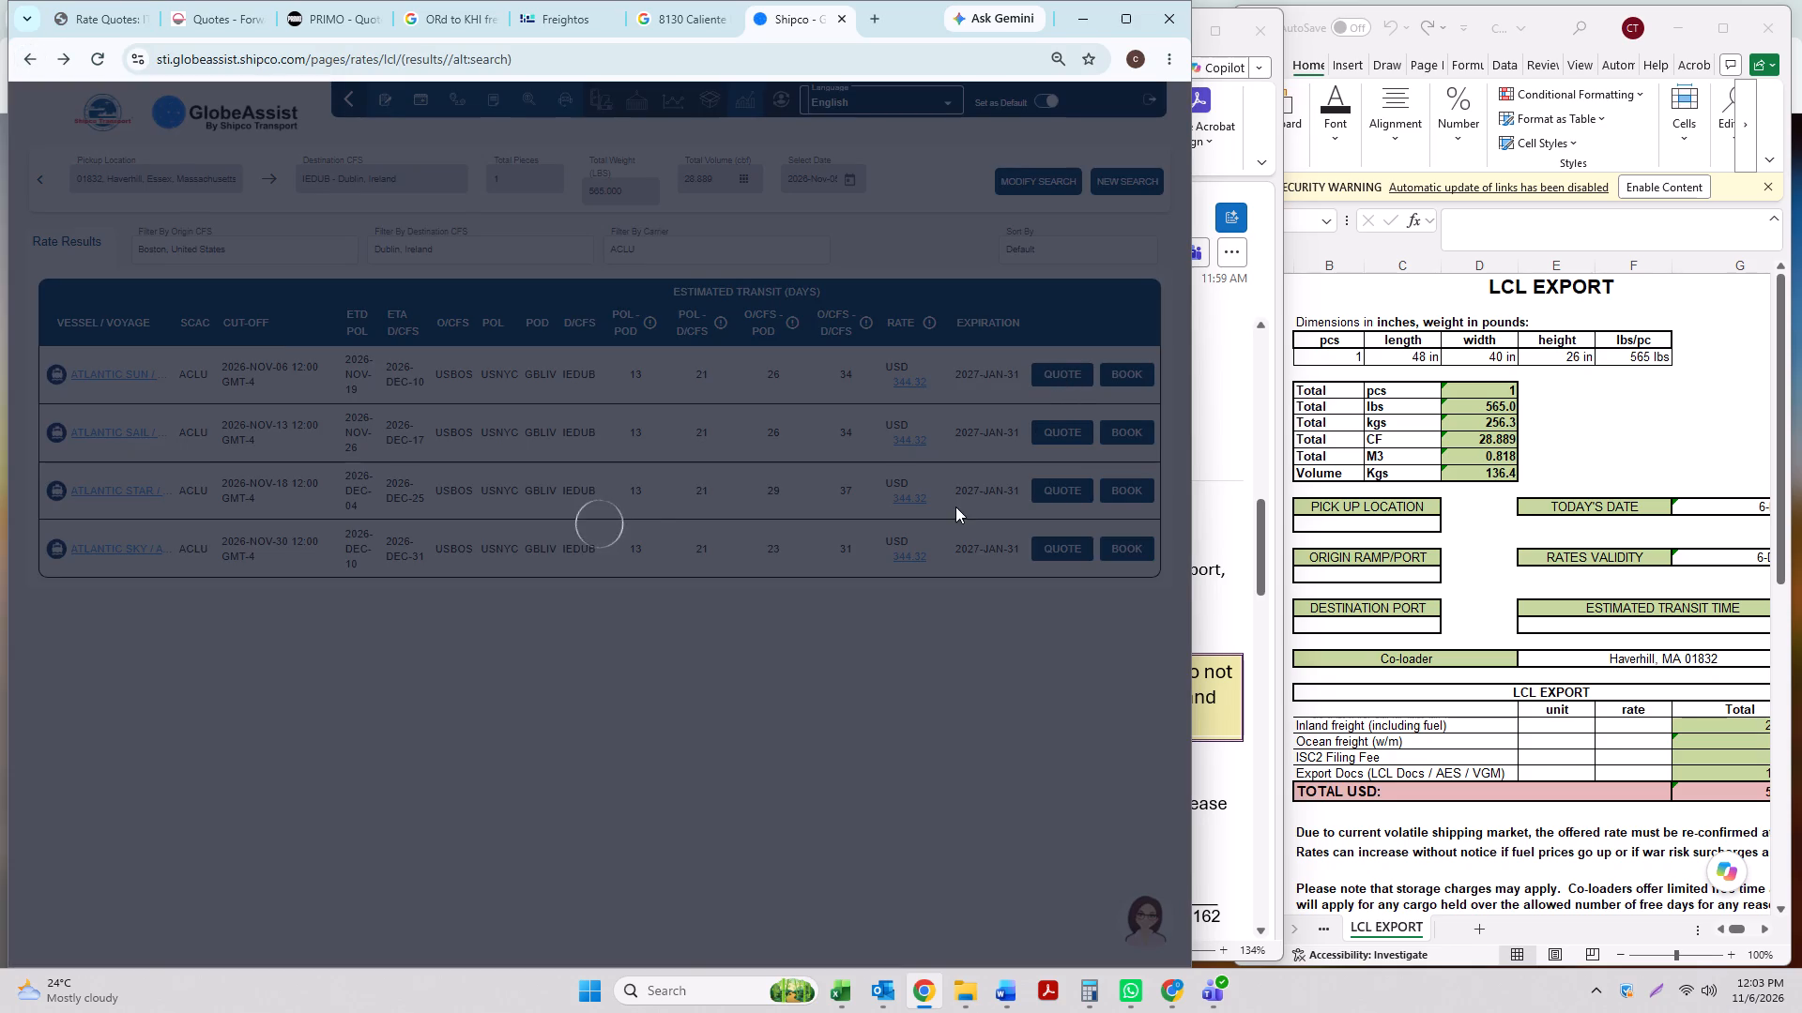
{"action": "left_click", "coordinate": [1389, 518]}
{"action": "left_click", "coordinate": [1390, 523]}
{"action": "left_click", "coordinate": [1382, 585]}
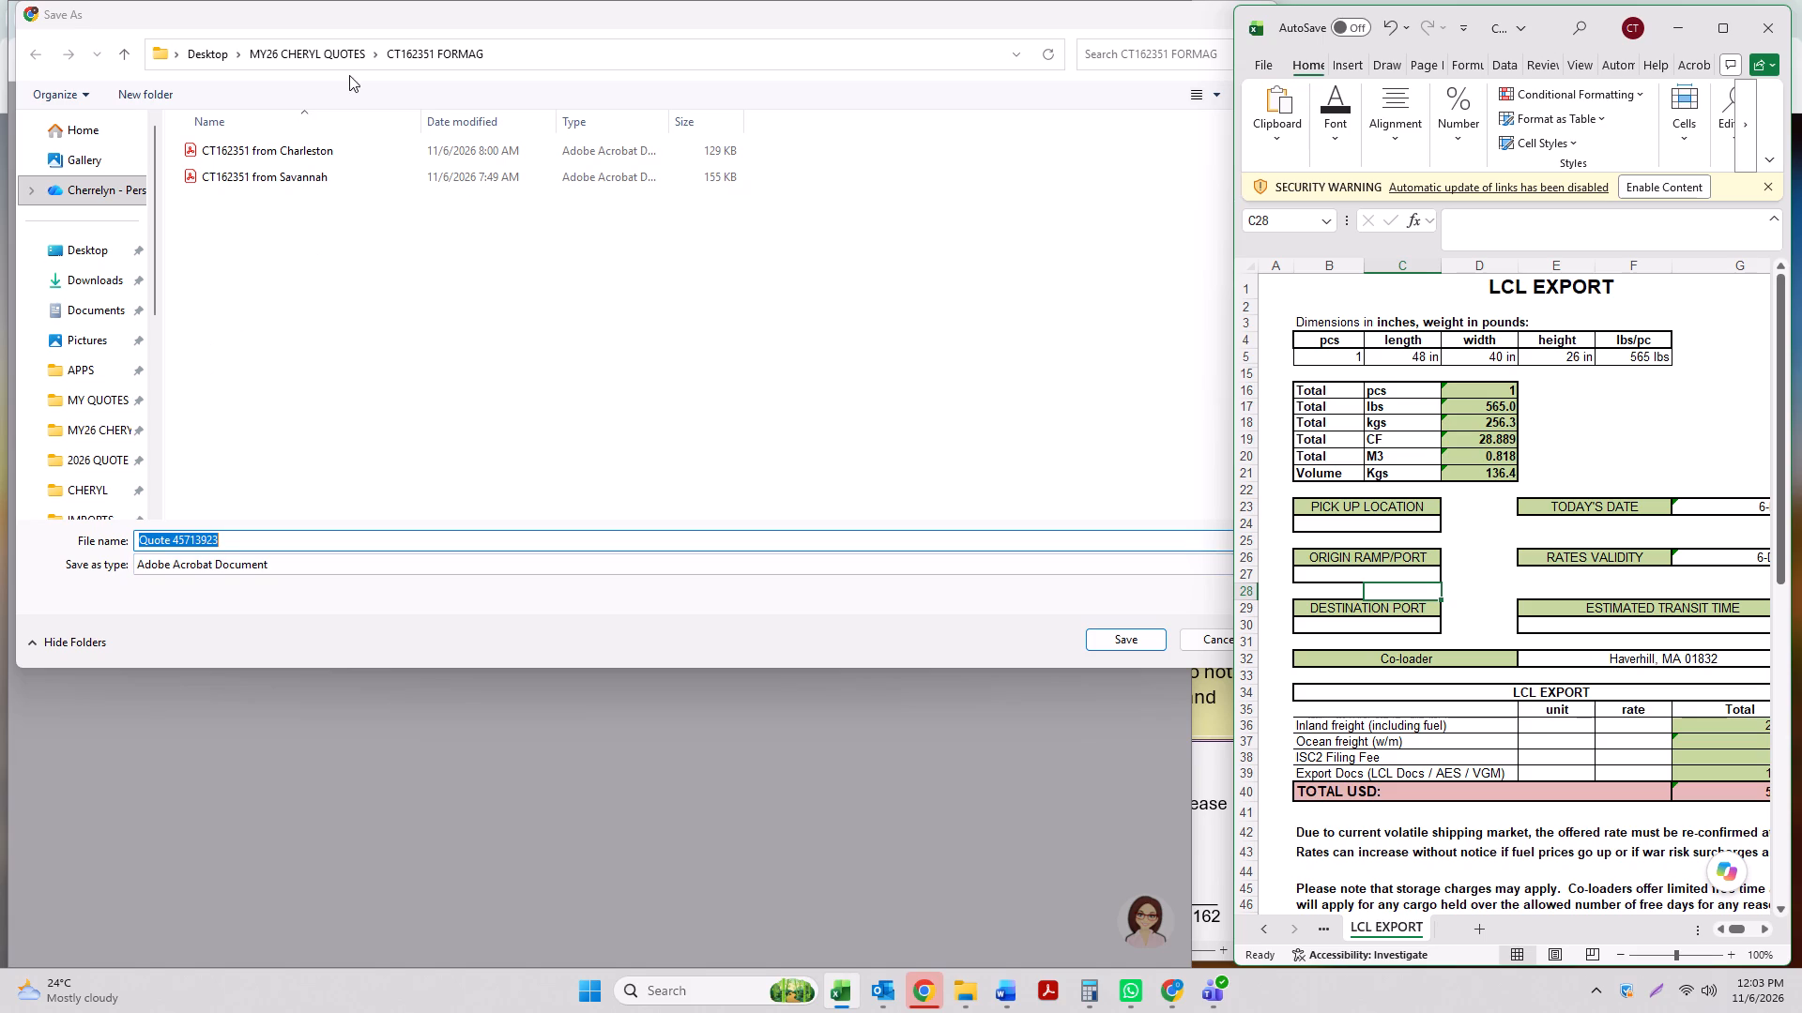
Switch the save location for the quote PDF to the MY26 CHERYL QUOTES folder.
{"action": "left_click", "coordinate": [317, 54]}
Bring up the MY26 CHERYL QUOTES folder in File Explorer and look through its most recent CT quote folders.
{"action": "left_click", "coordinate": [945, 983]}
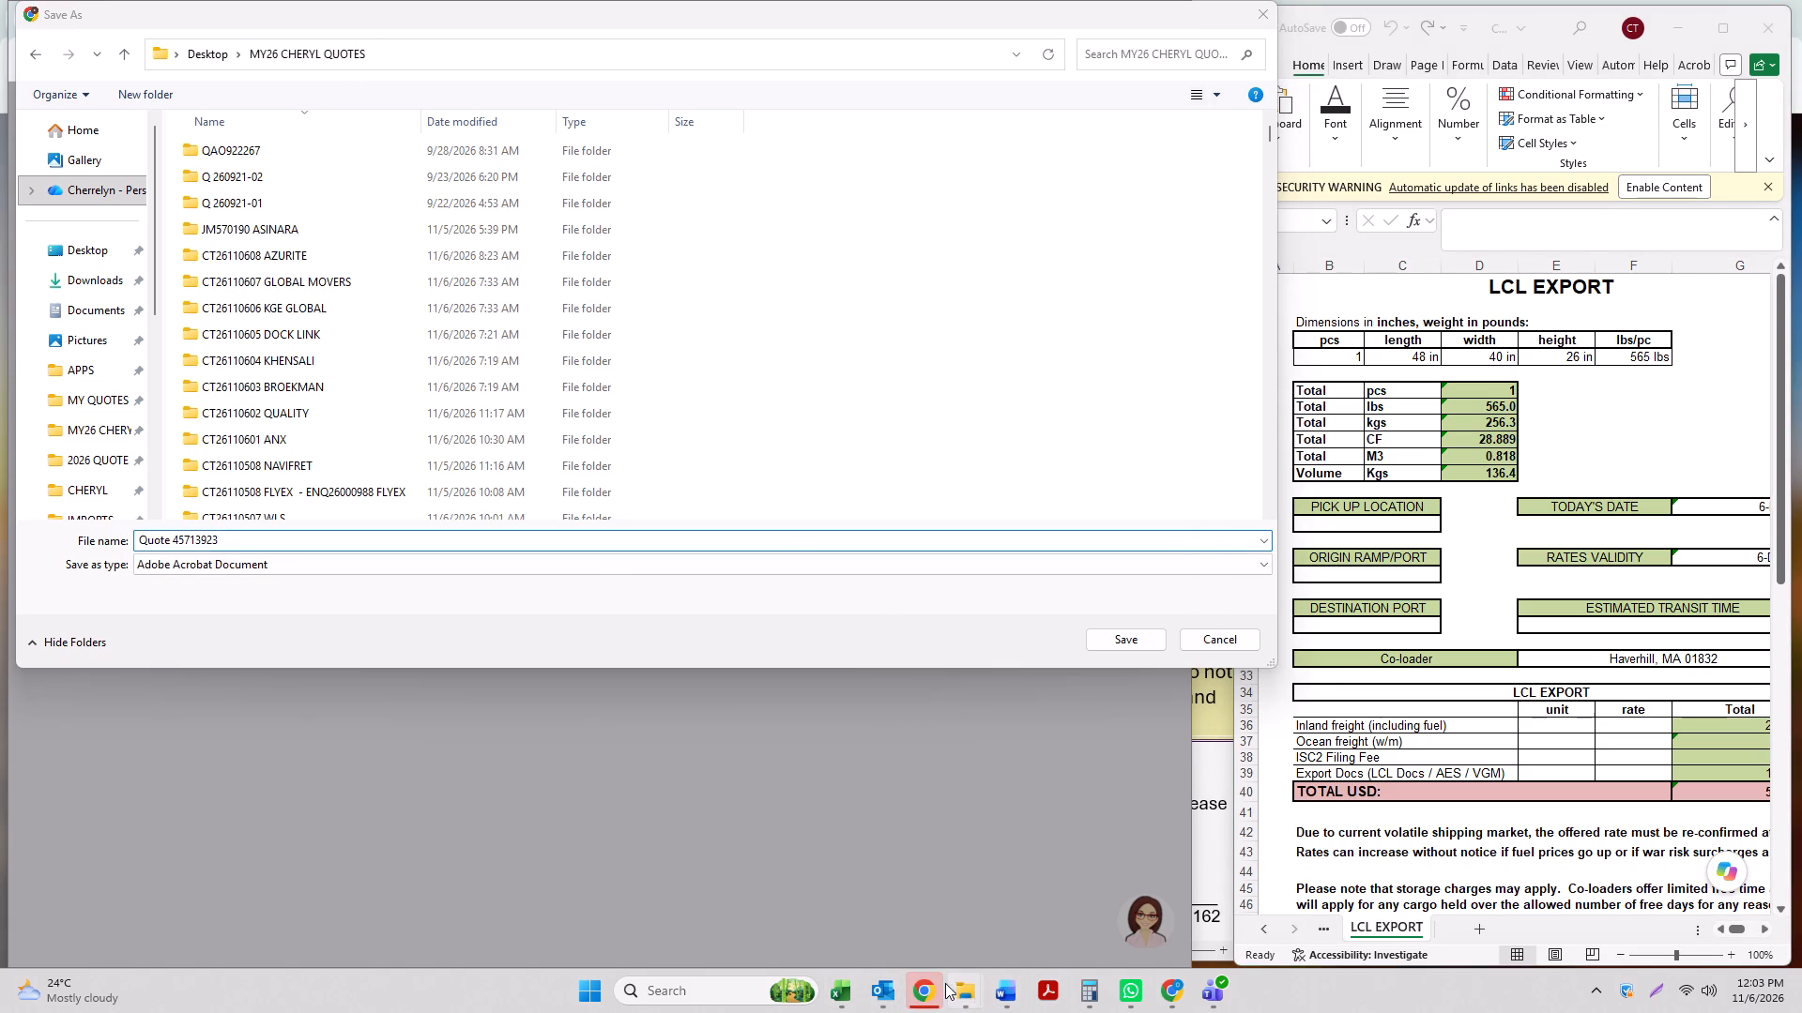
{"action": "left_click", "coordinate": [842, 904]}
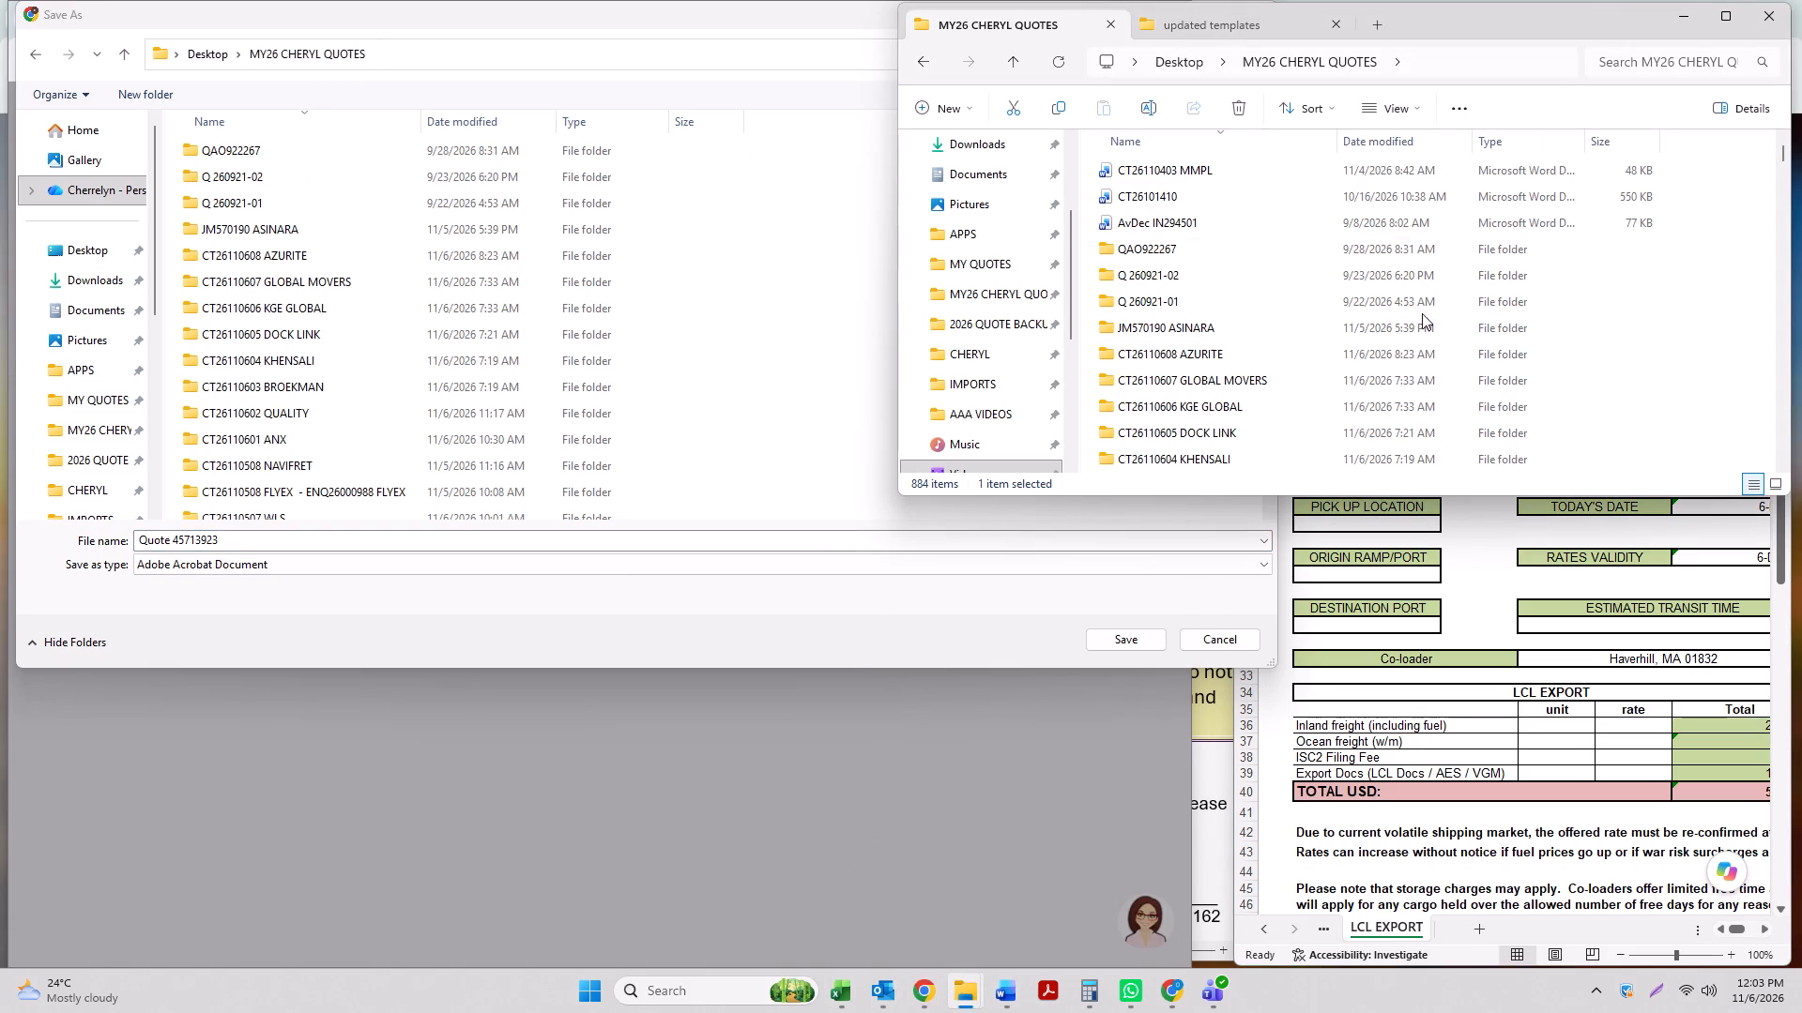
{"action": "scroll", "coordinate": [1284, 299], "scroll_direction": "down", "scroll_amount": 1}
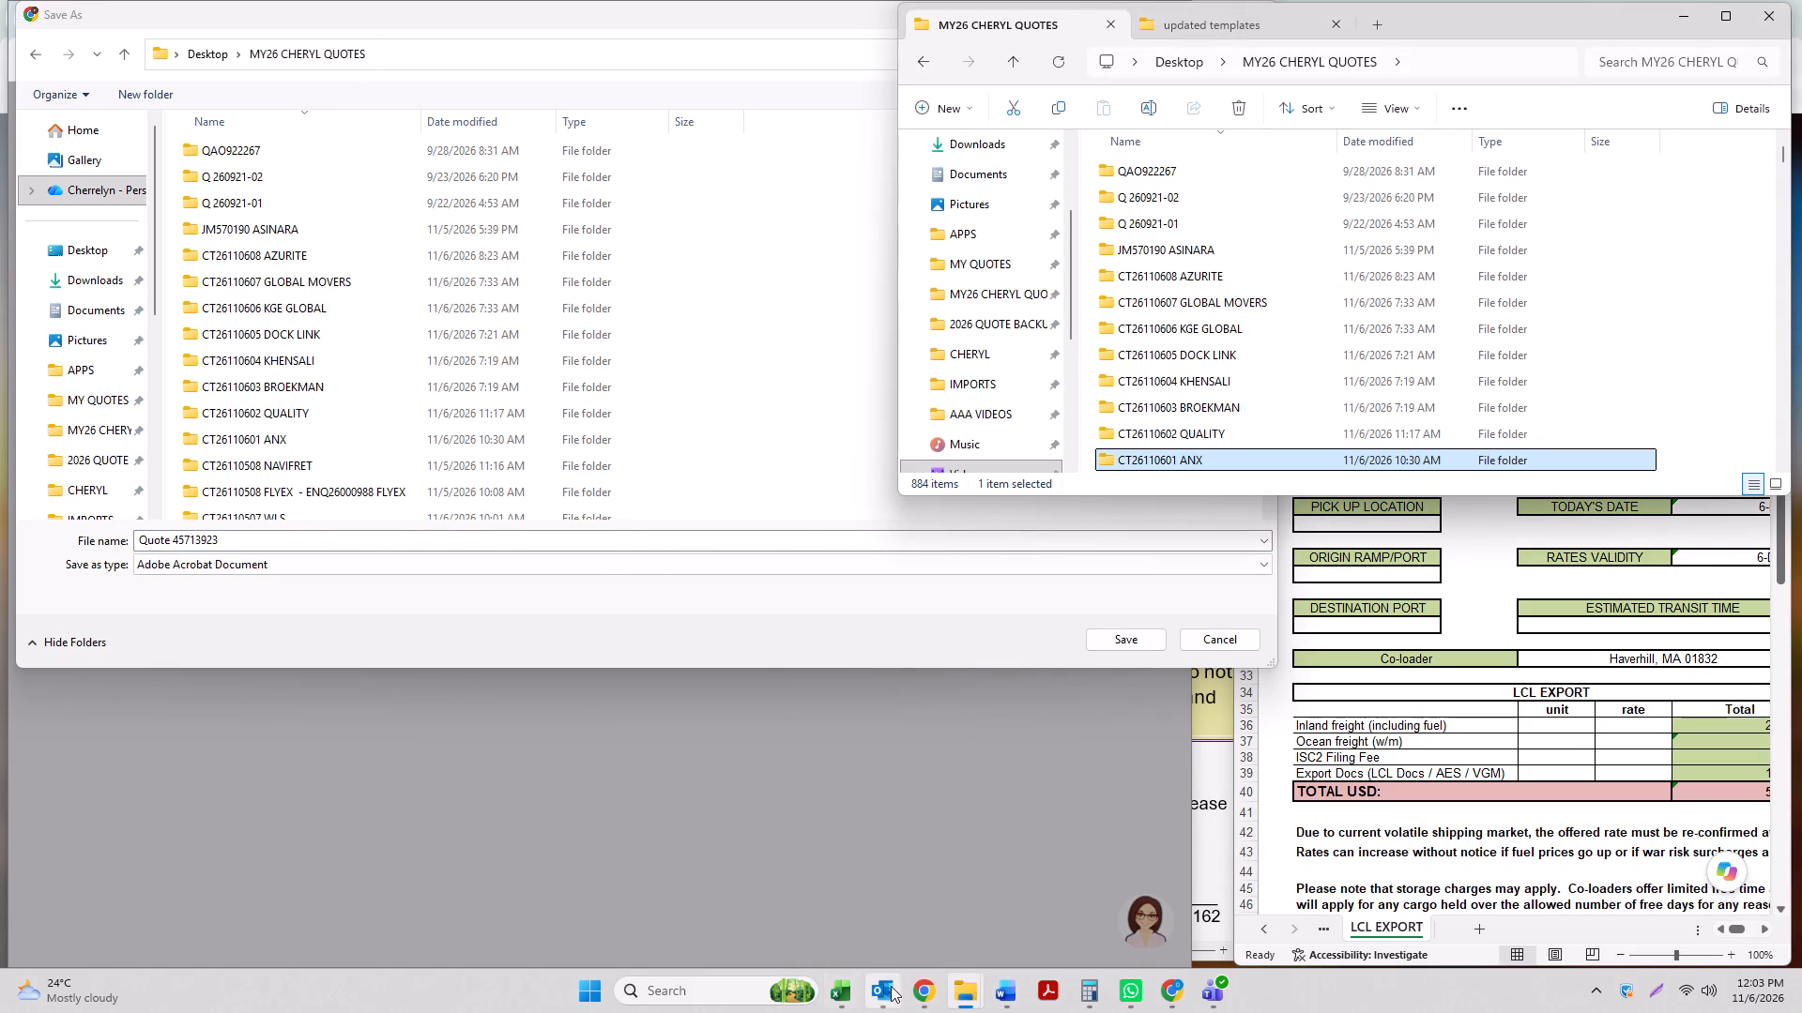
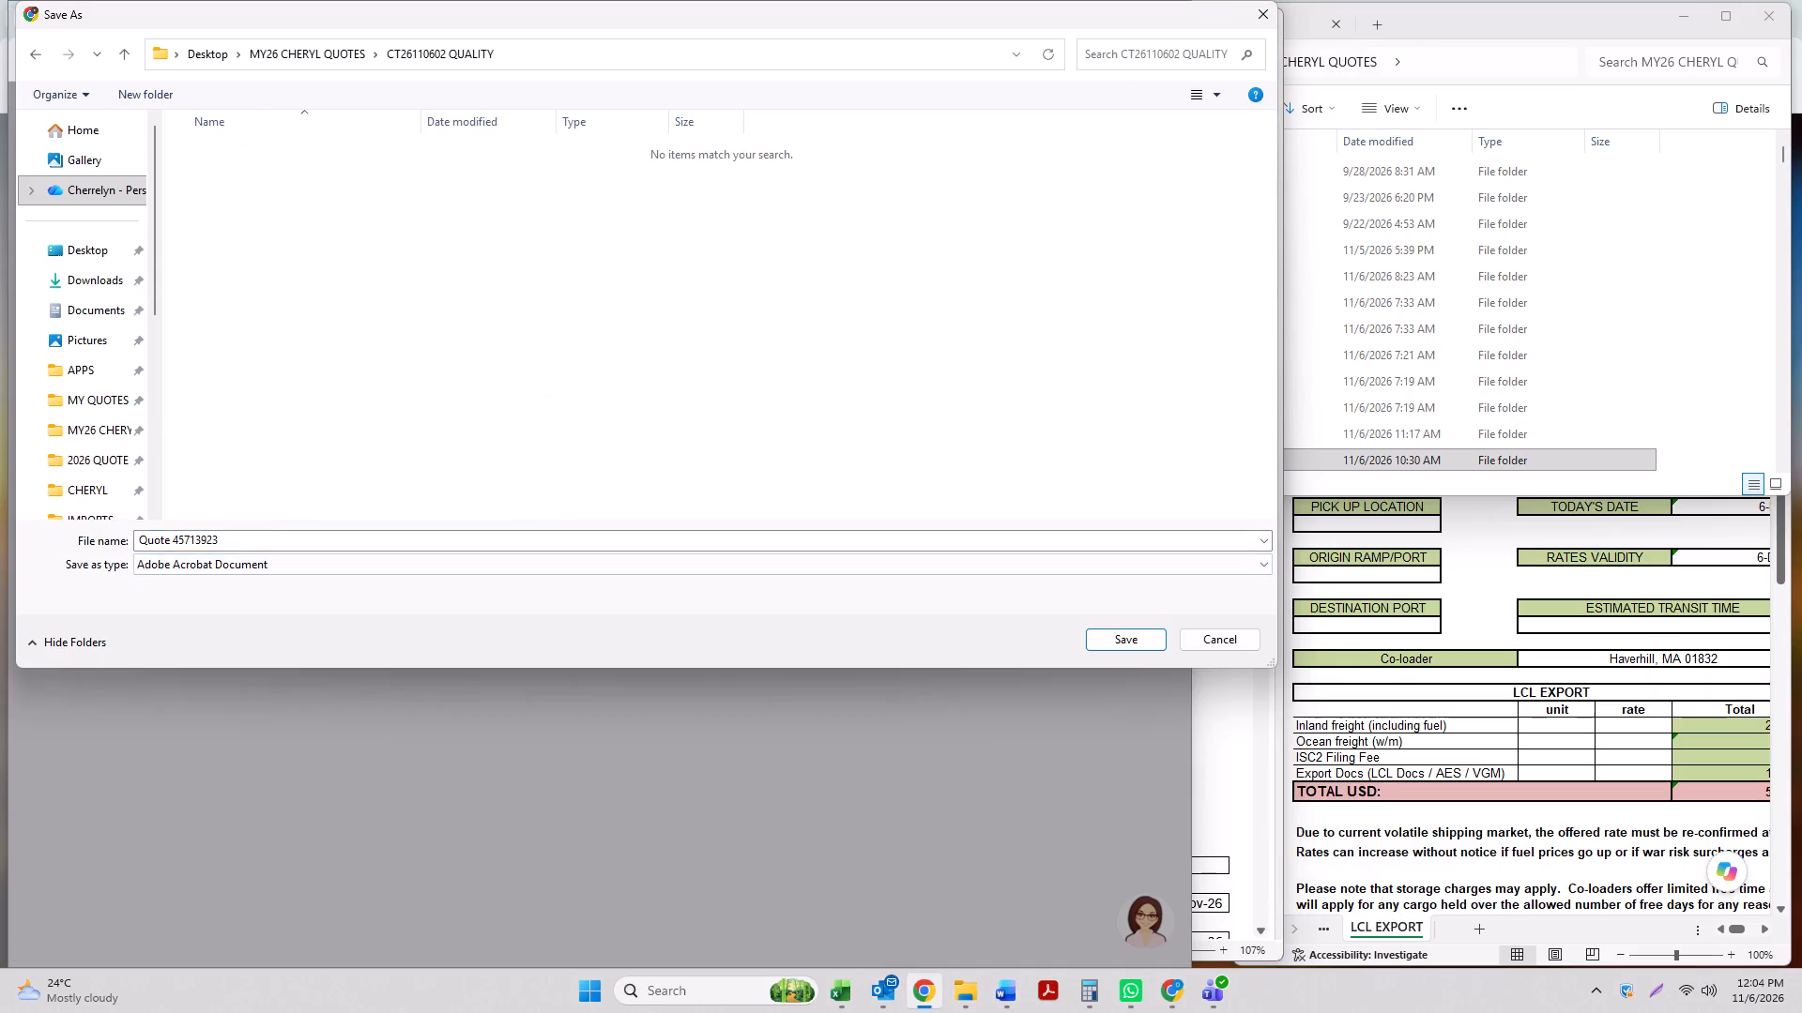
Save the quote PDF in the CT26110602 QUALITY folder, adding CT26110602 and a space in front of the suggested file name.
{"action": "left_click", "coordinate": [256, 542]}
{"action": "key", "text": "Left"}
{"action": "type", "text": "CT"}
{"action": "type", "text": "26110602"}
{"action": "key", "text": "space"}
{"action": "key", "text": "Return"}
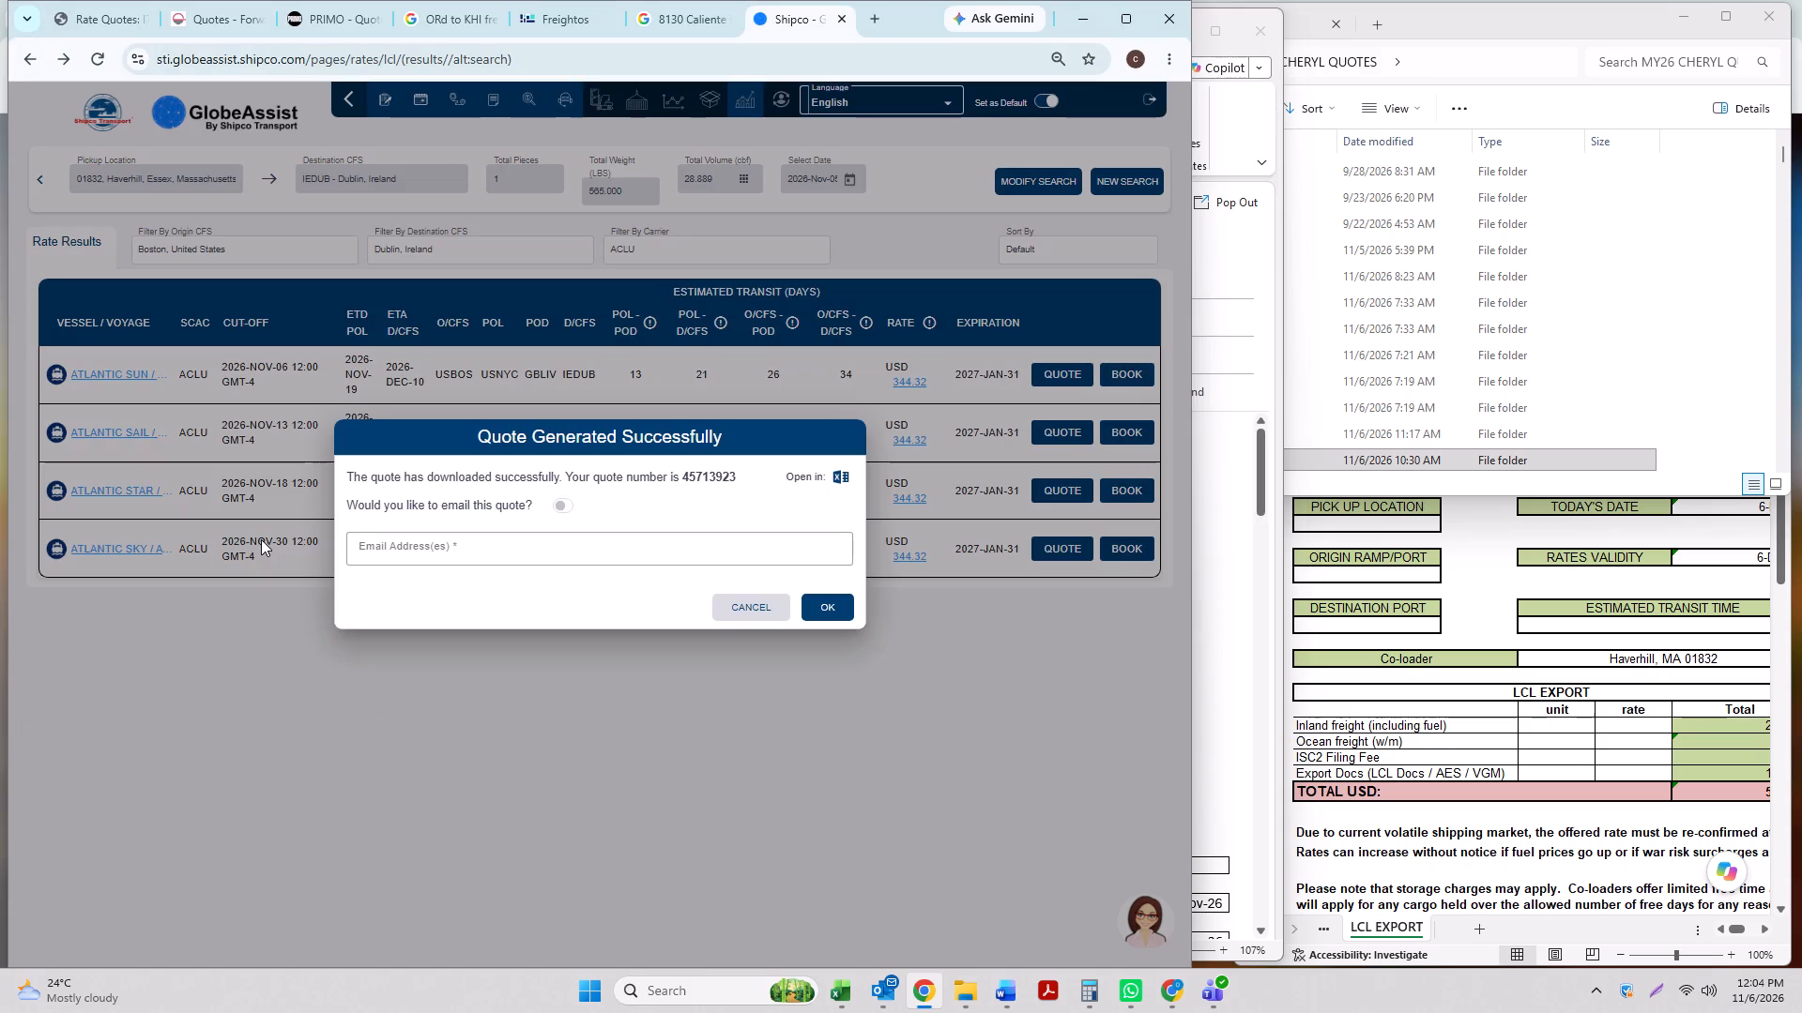
Close the quote confirmation without emailing it and open the downloaded CT26110602 Quote 45713923 PDF.
{"action": "left_click", "coordinate": [820, 608]}
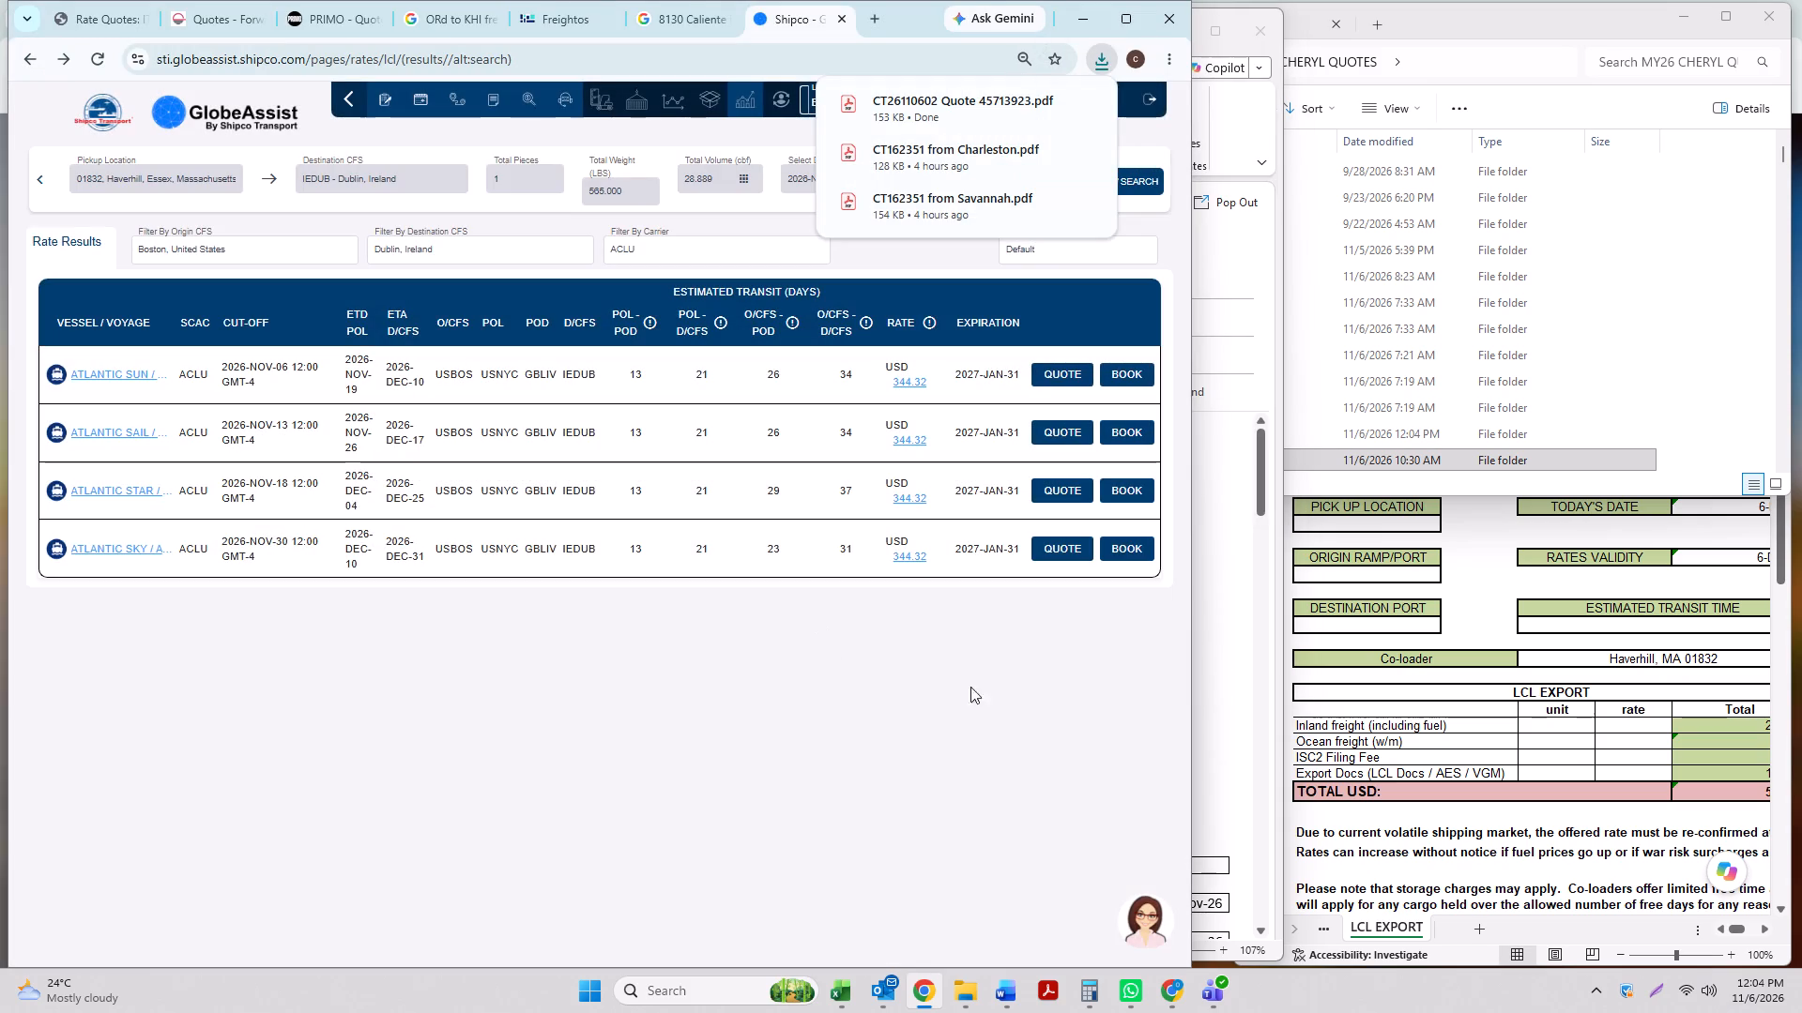
{"action": "double_click", "coordinate": [970, 113]}
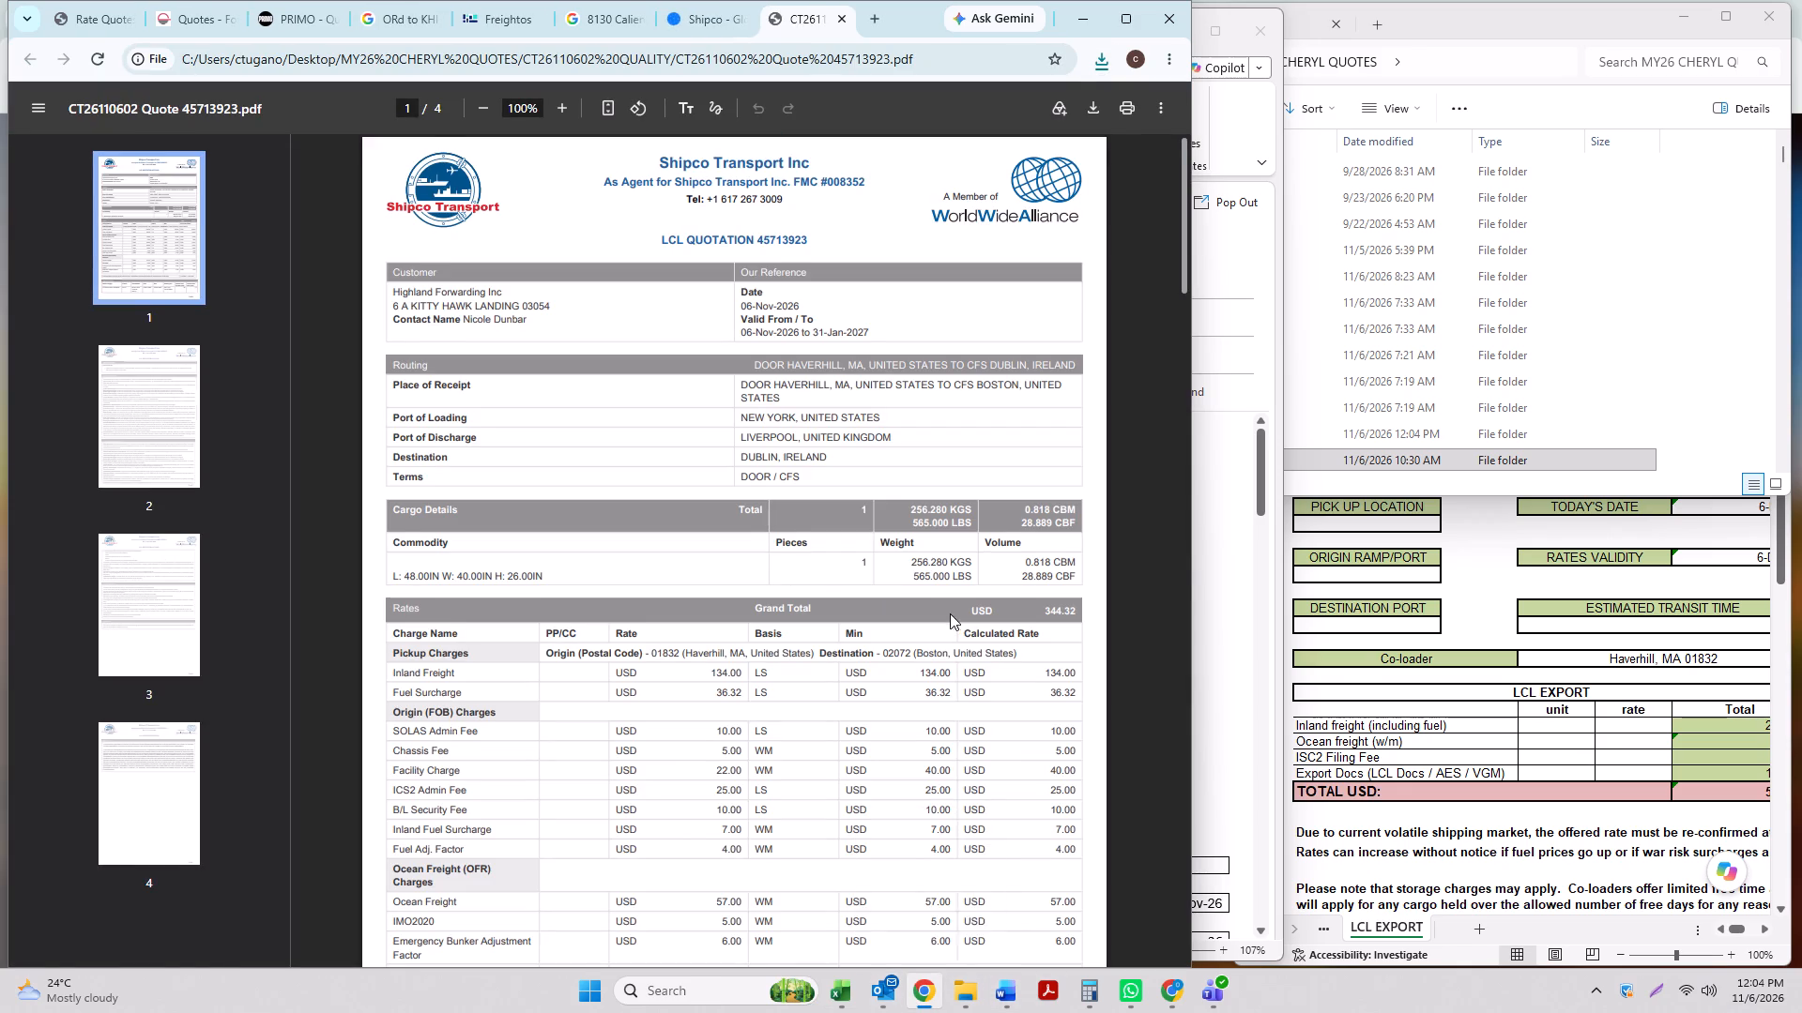
Capture the Shipco quotation from its heading through the exchange-rate line and paste it below the AirTime email in the CT26110602 Word document.
{"action": "scroll", "coordinate": [946, 612], "scroll_direction": "down", "scroll_amount": 1}
{"action": "key", "text": "Print"}
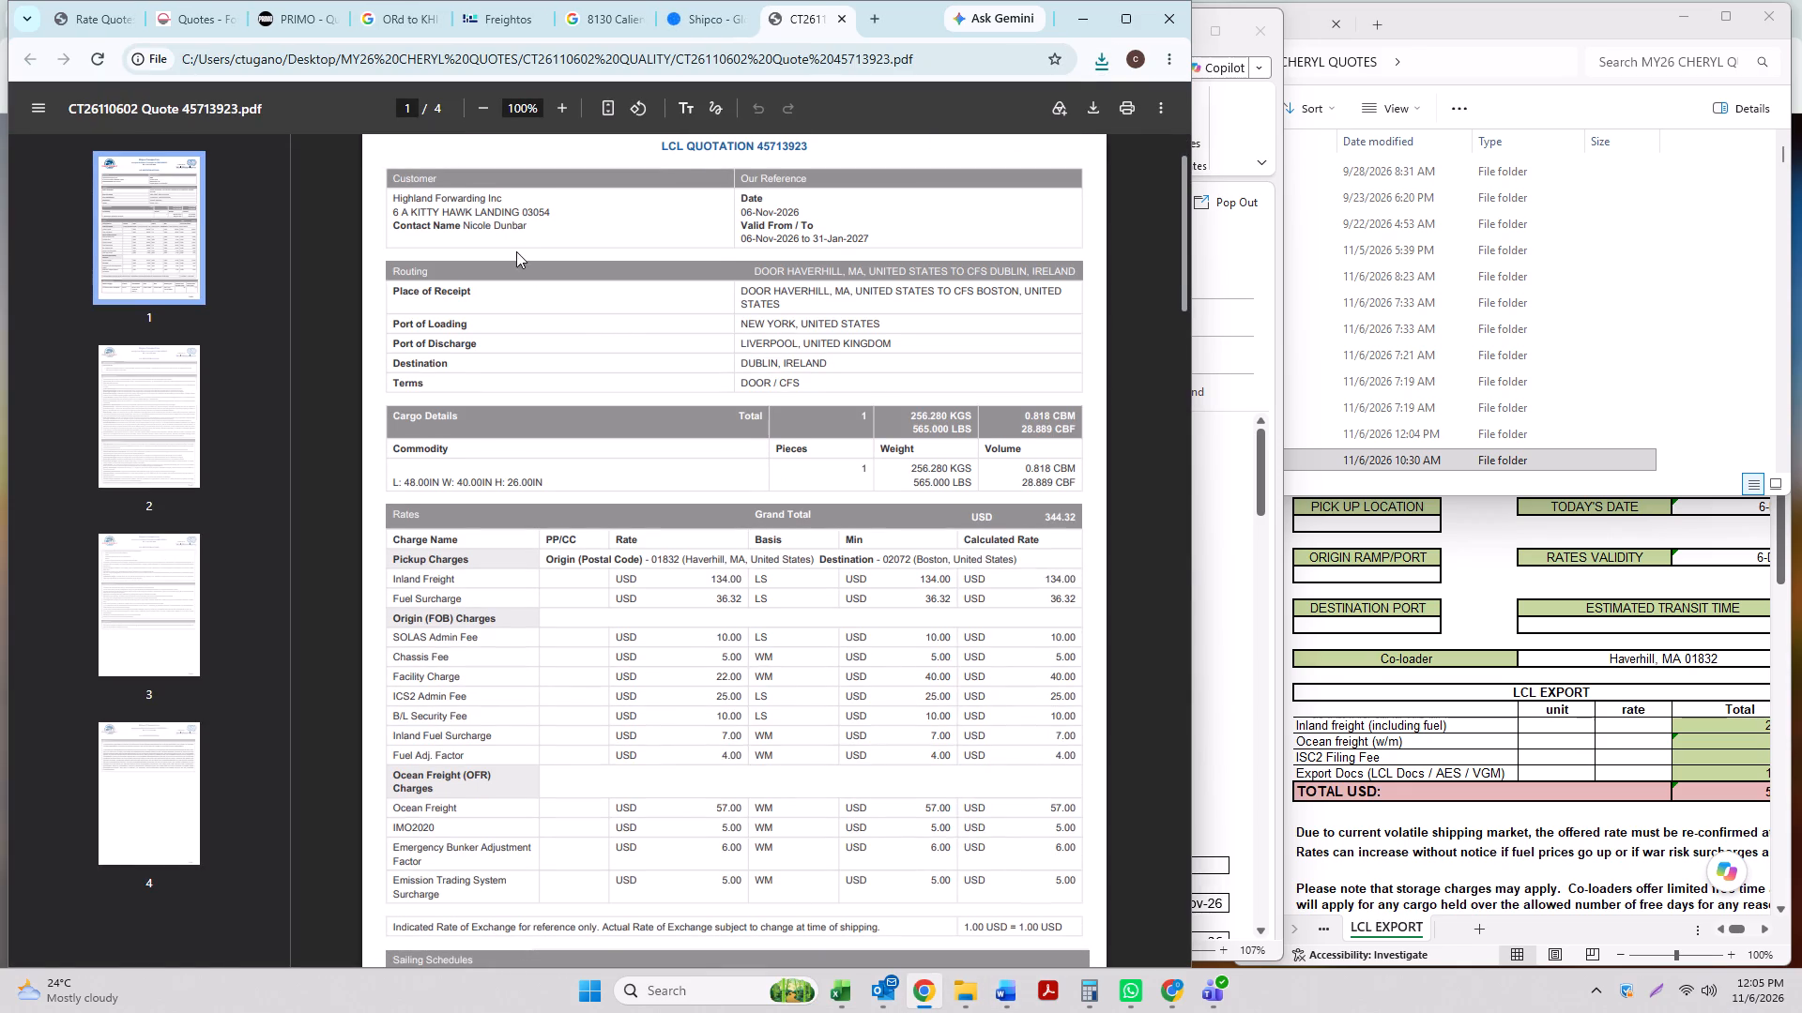
{"action": "left_click_drag", "start_coordinate": [366, 130], "coordinate": [1106, 940]}
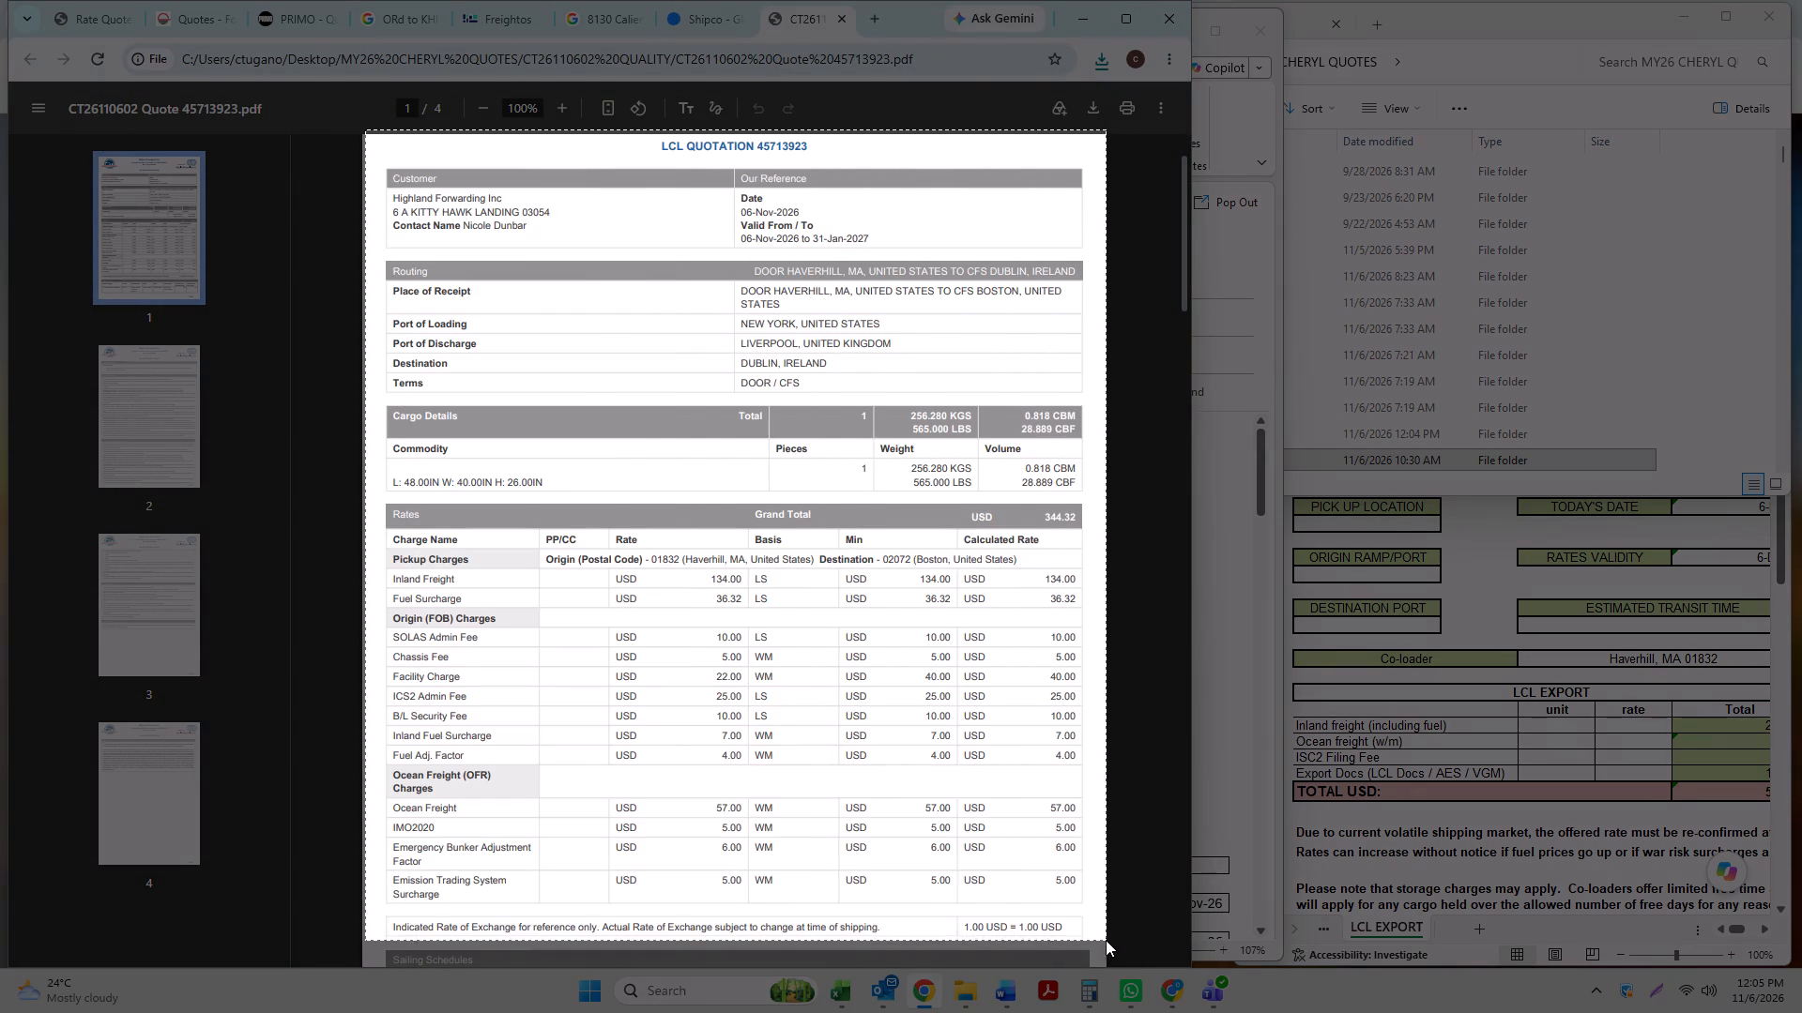
{"action": "left_click_drag", "start_coordinate": [1106, 940], "coordinate": [1105, 940]}
{"action": "left_click", "coordinate": [1018, 1003]}
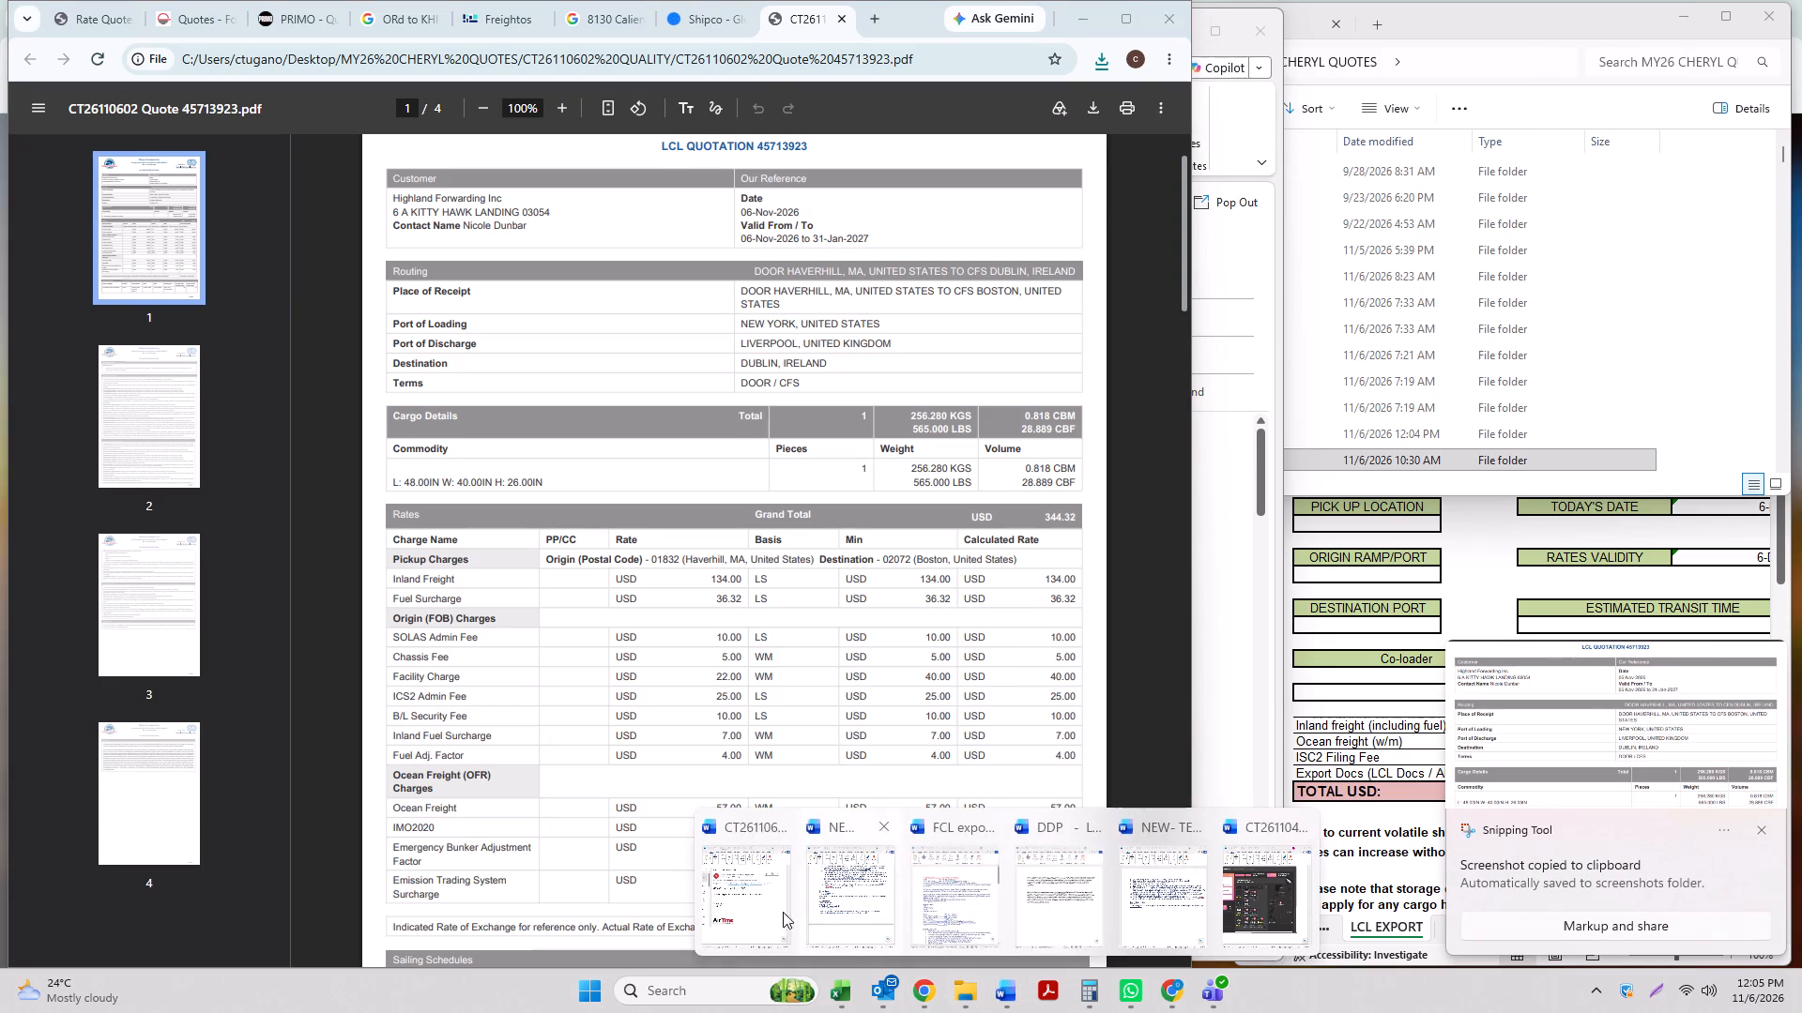
{"action": "left_click", "coordinate": [743, 896]}
{"action": "scroll", "coordinate": [1230, 552], "scroll_direction": "down", "scroll_amount": 5}
{"action": "scroll", "coordinate": [1290, 744], "scroll_direction": "down", "scroll_amount": 8}
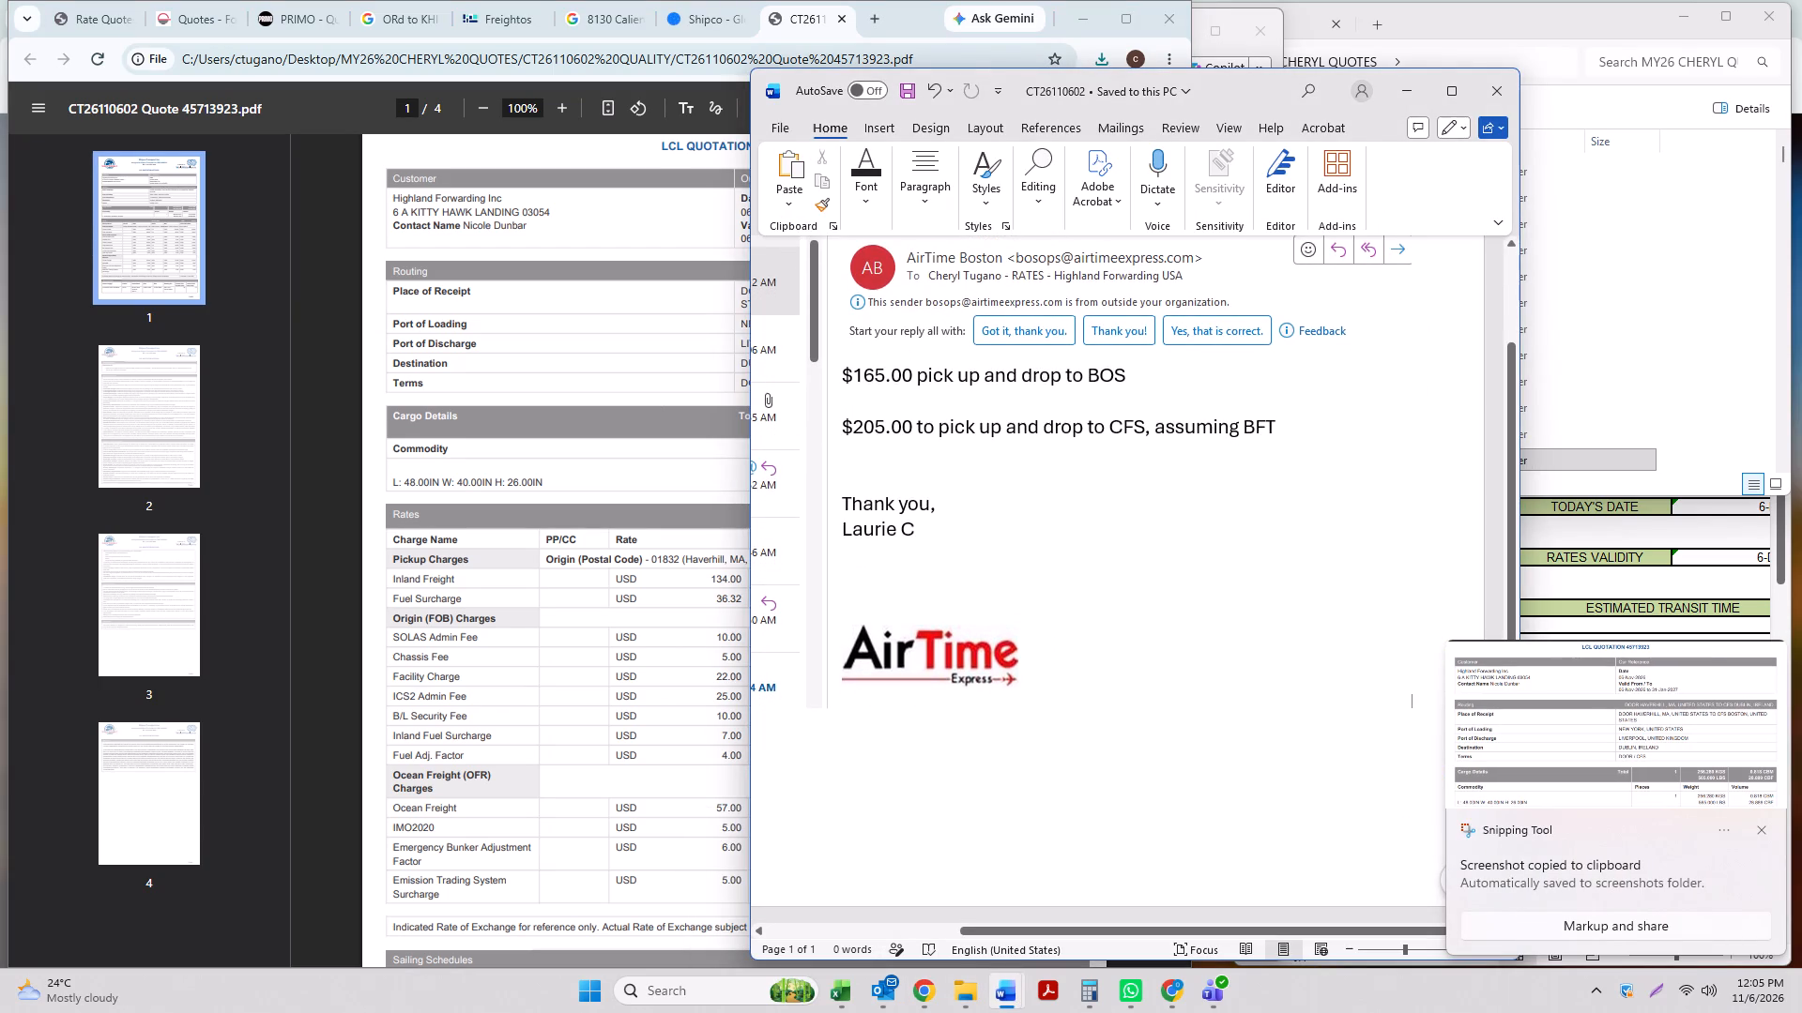
{"action": "key", "text": "Return"}
{"action": "key", "text": "Return"}
{"action": "key", "text": "ctrl+v"}
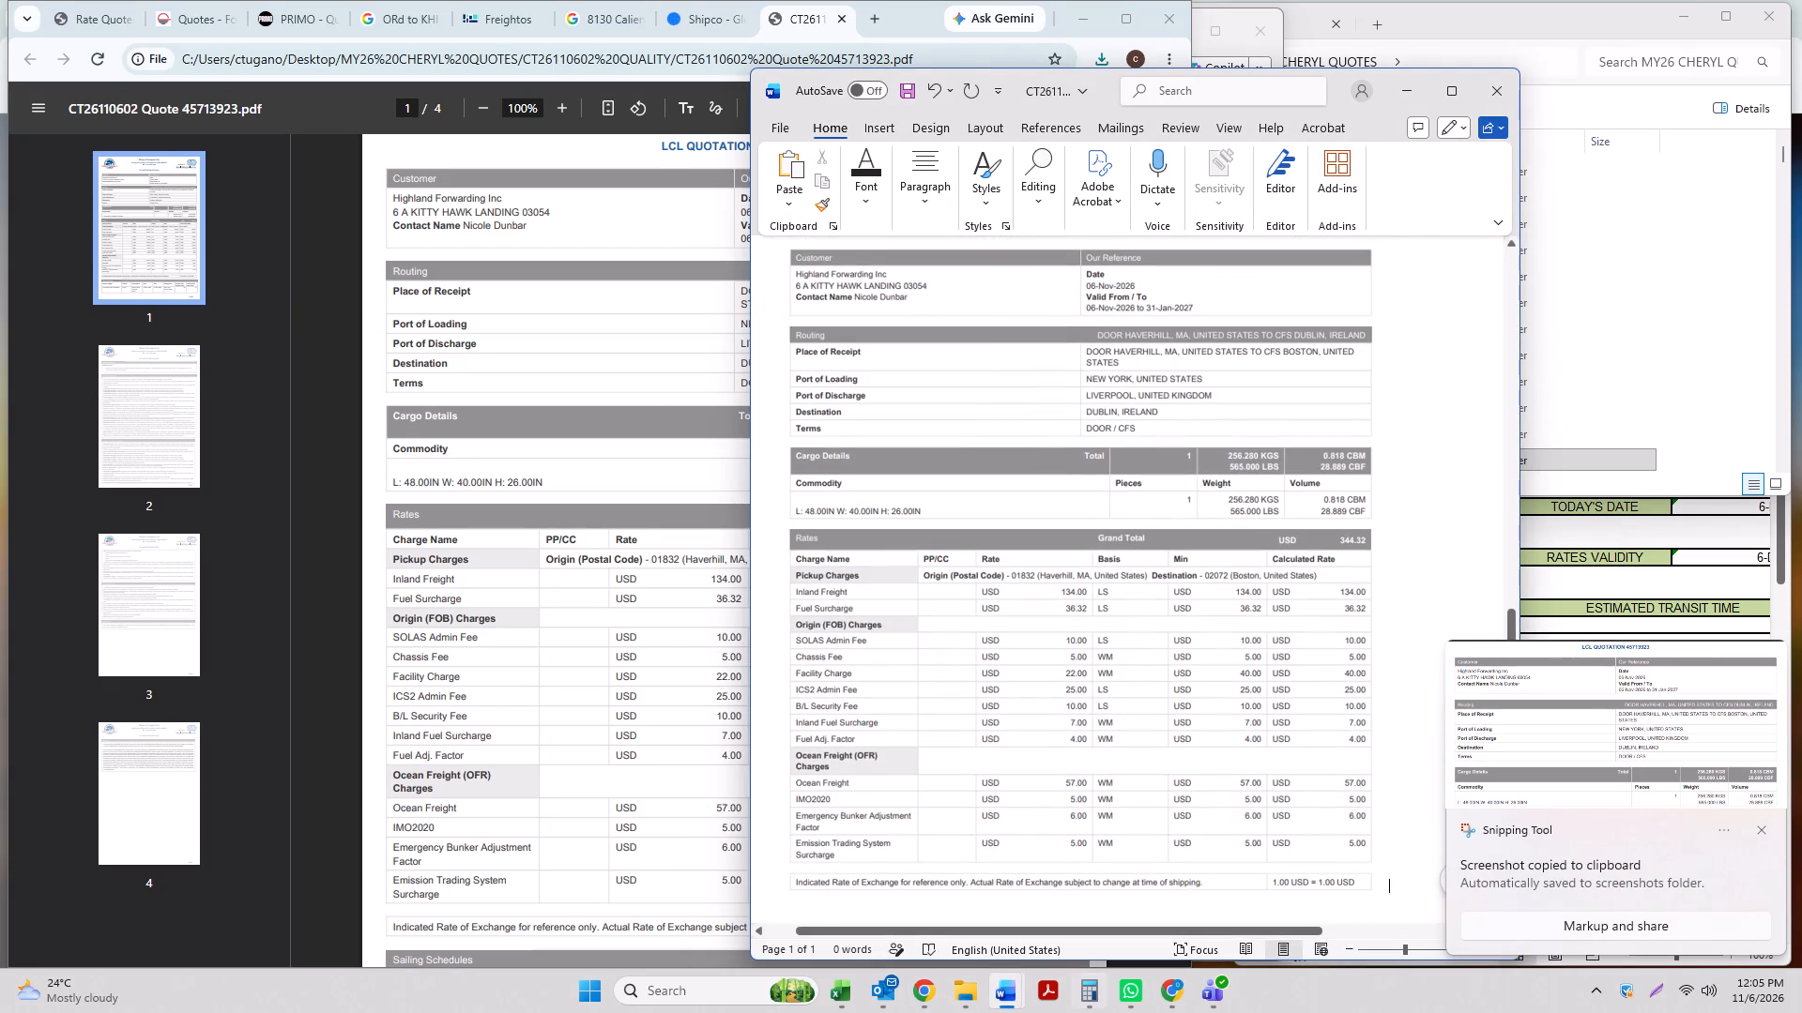
Capture a screenshot of the Freightos BOS–LHR–DUB American Airlines Cargo itinerary together with its amount due.
{"action": "left_click", "coordinate": [922, 995]}
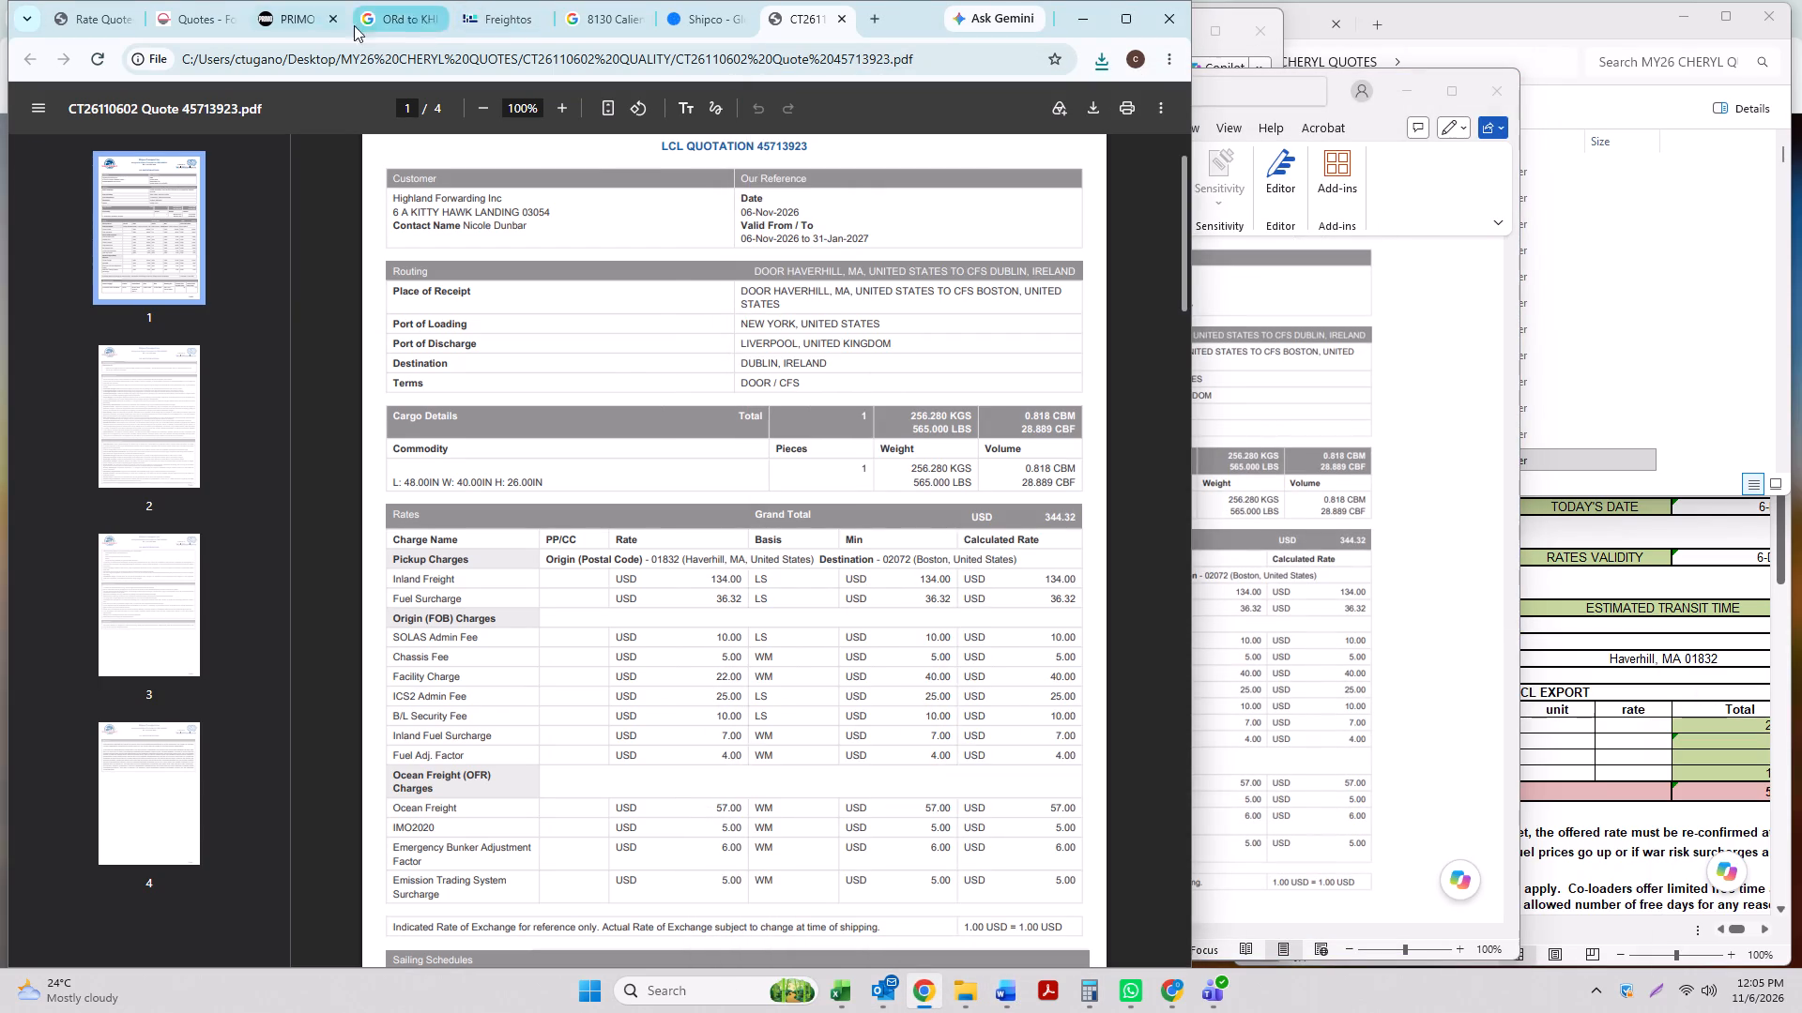
{"action": "left_click", "coordinate": [484, 12]}
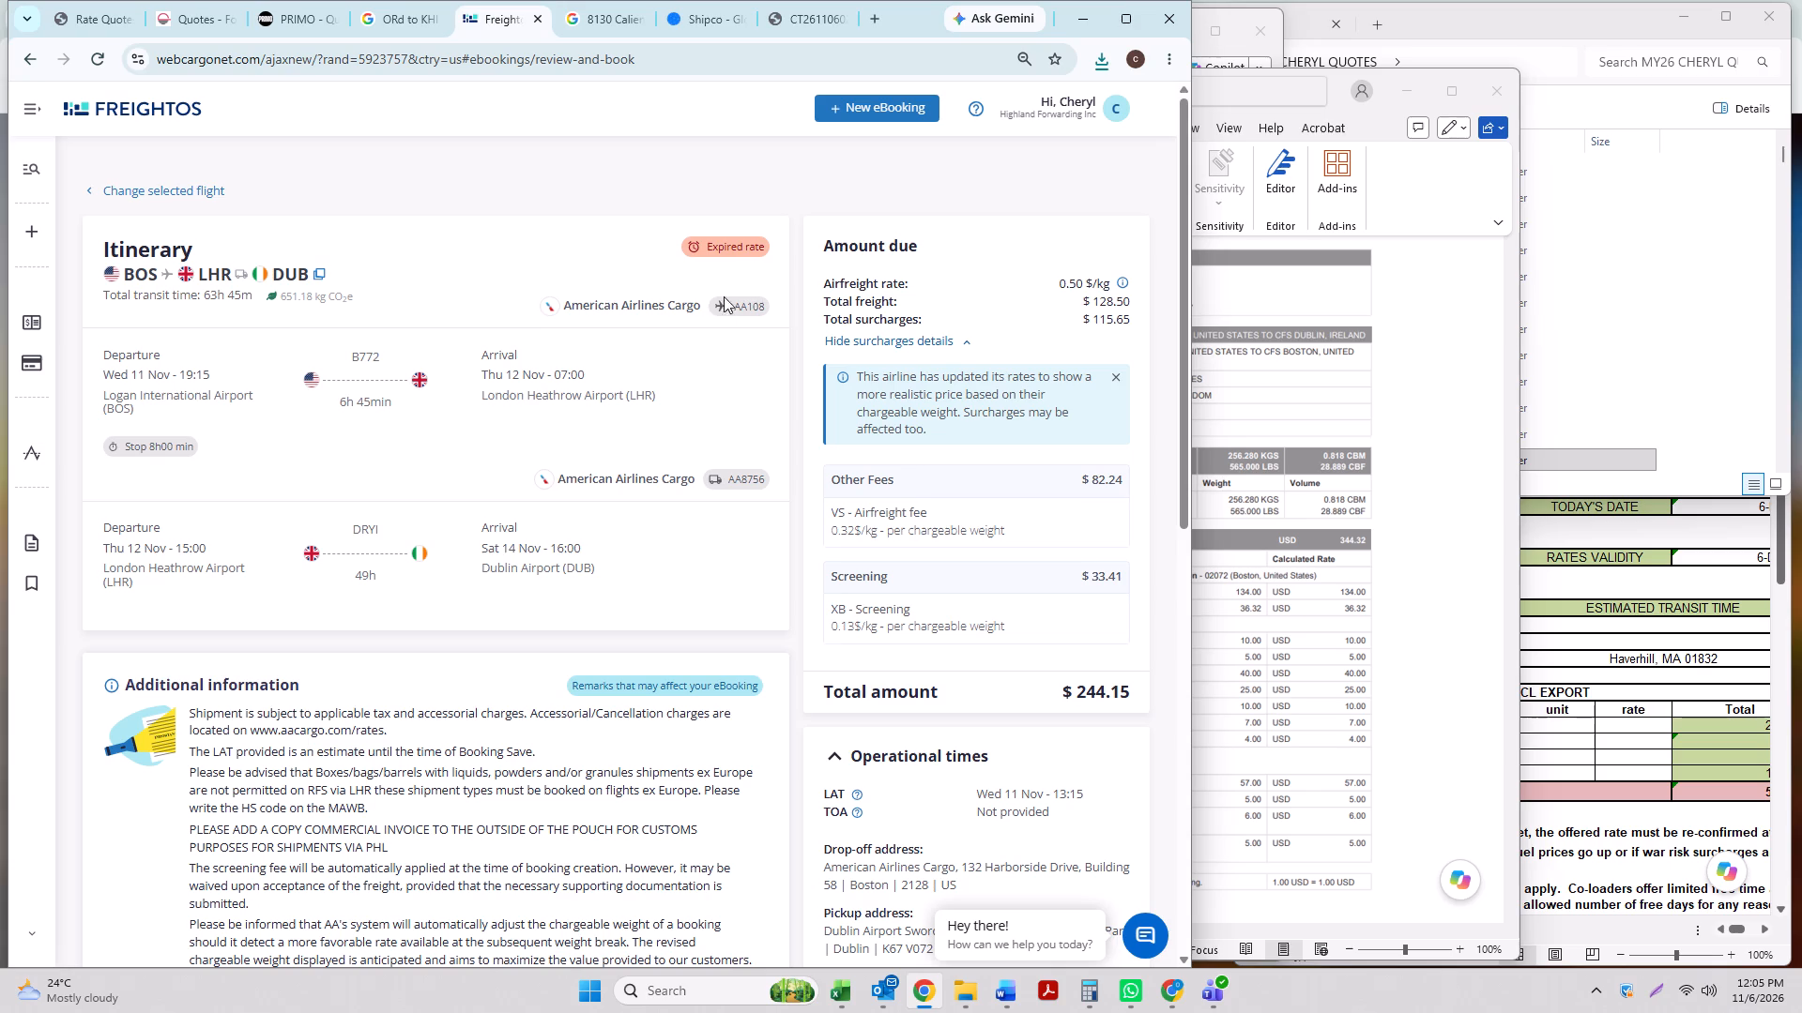
{"action": "scroll", "coordinate": [741, 320], "scroll_direction": "down", "scroll_amount": 1}
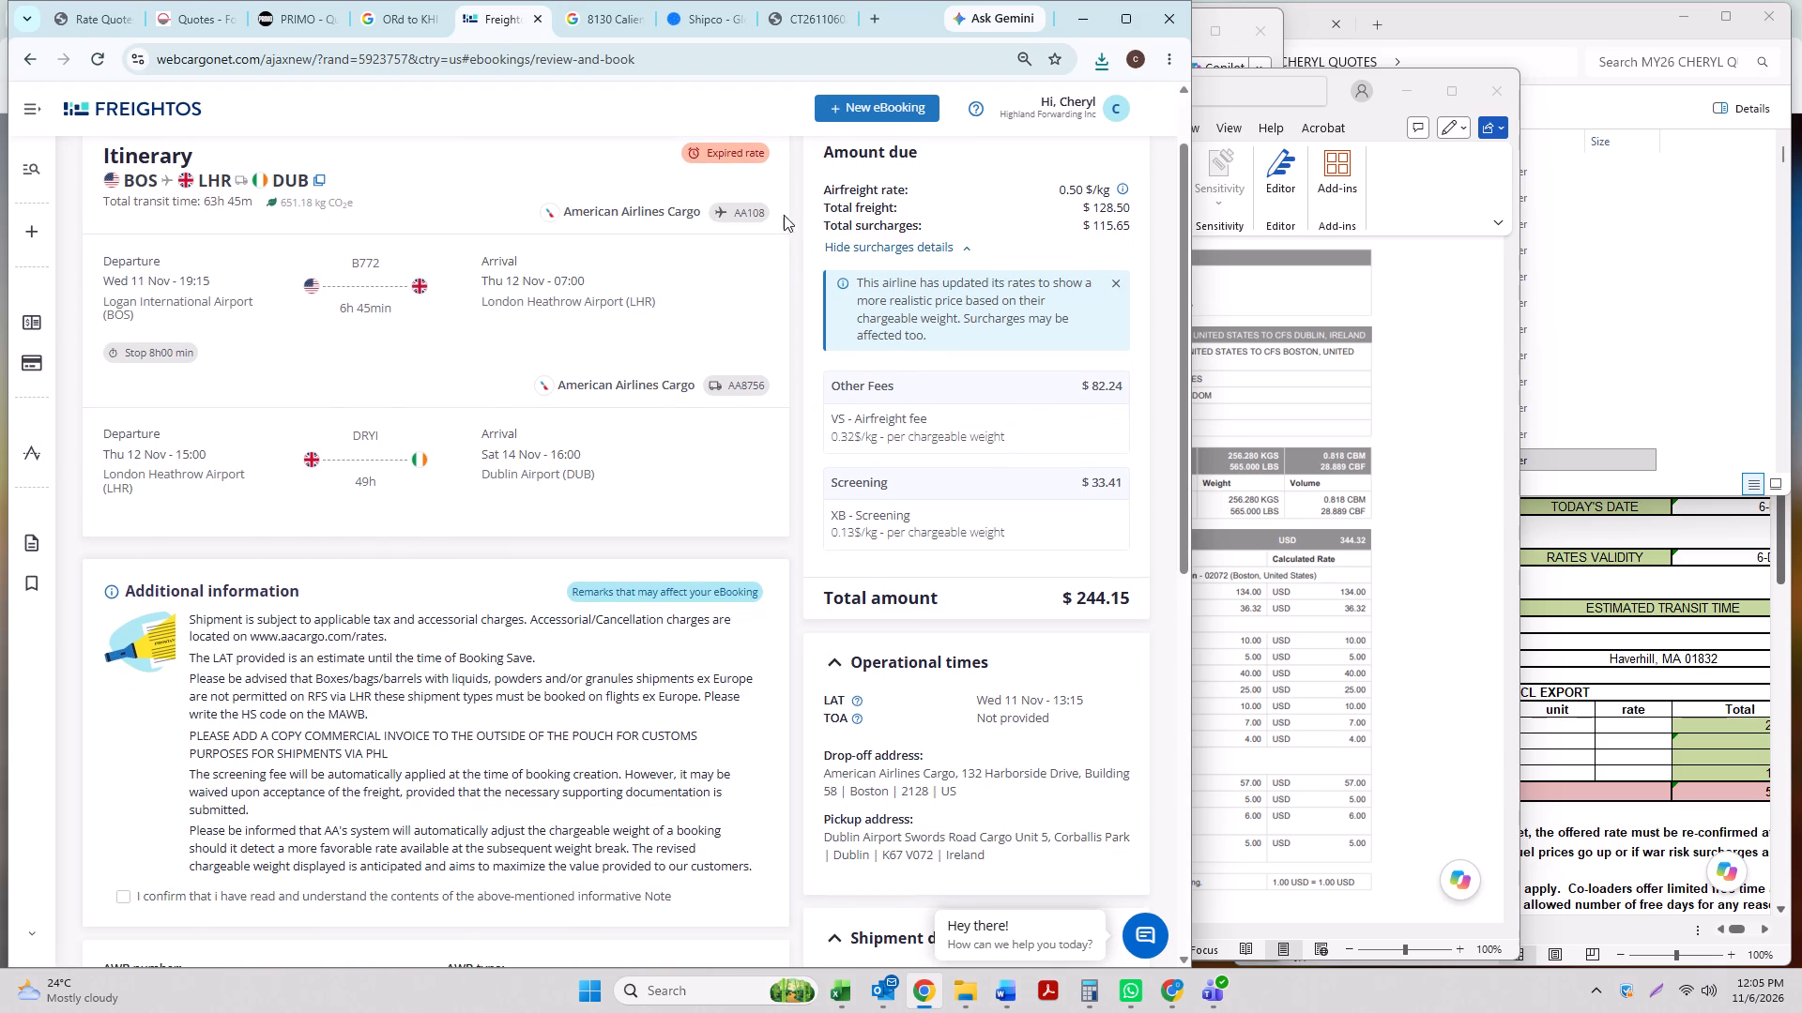
{"action": "key", "text": "Print"}
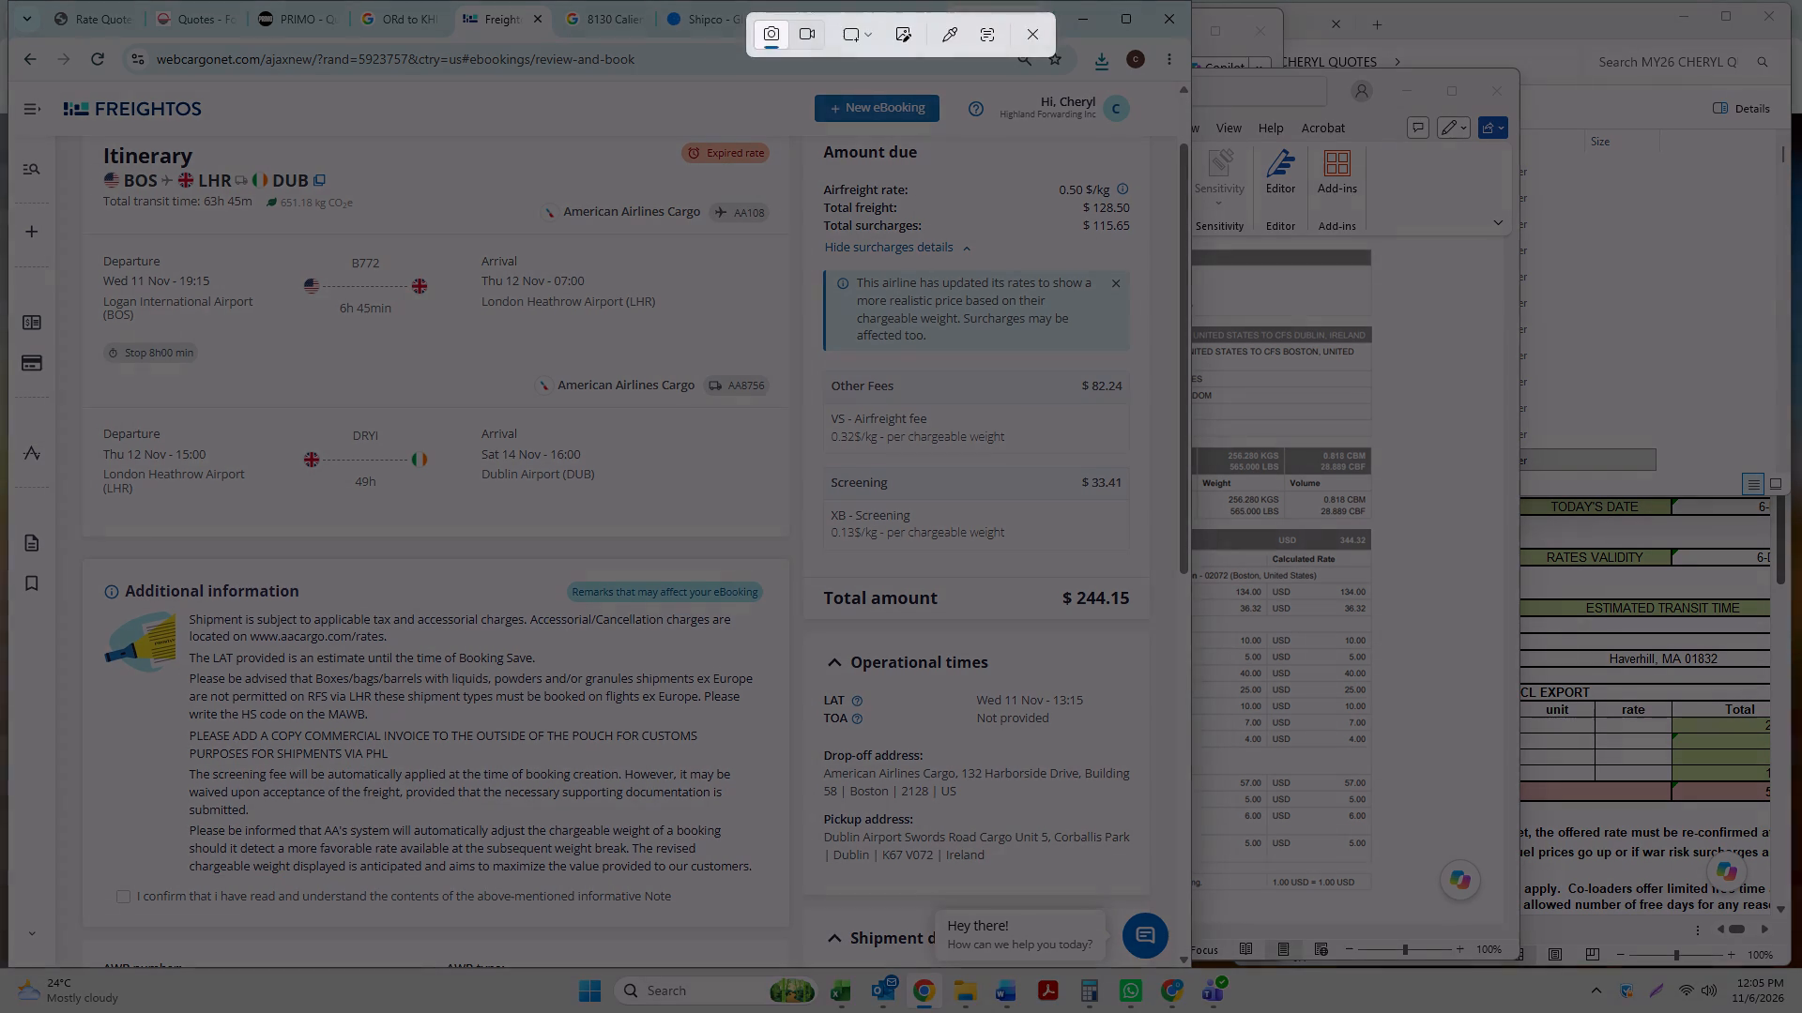
{"action": "left_click_drag", "start_coordinate": [61, 92], "coordinate": [1163, 625]}
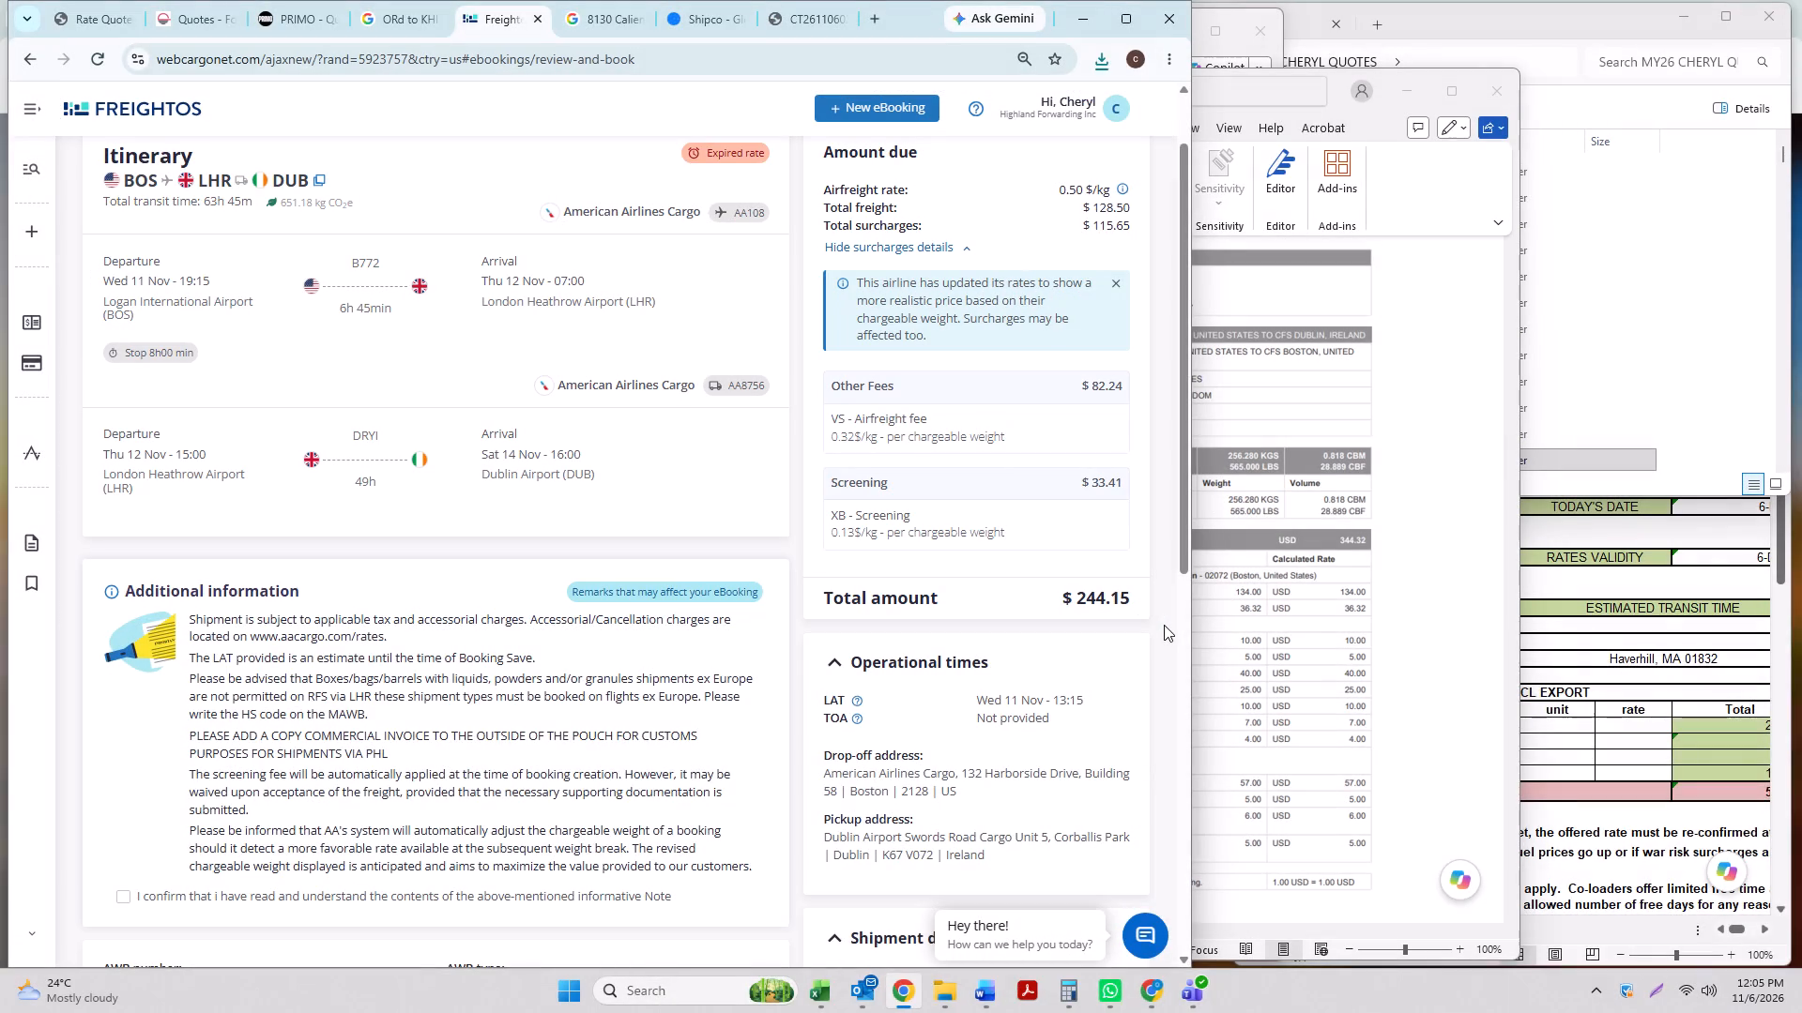
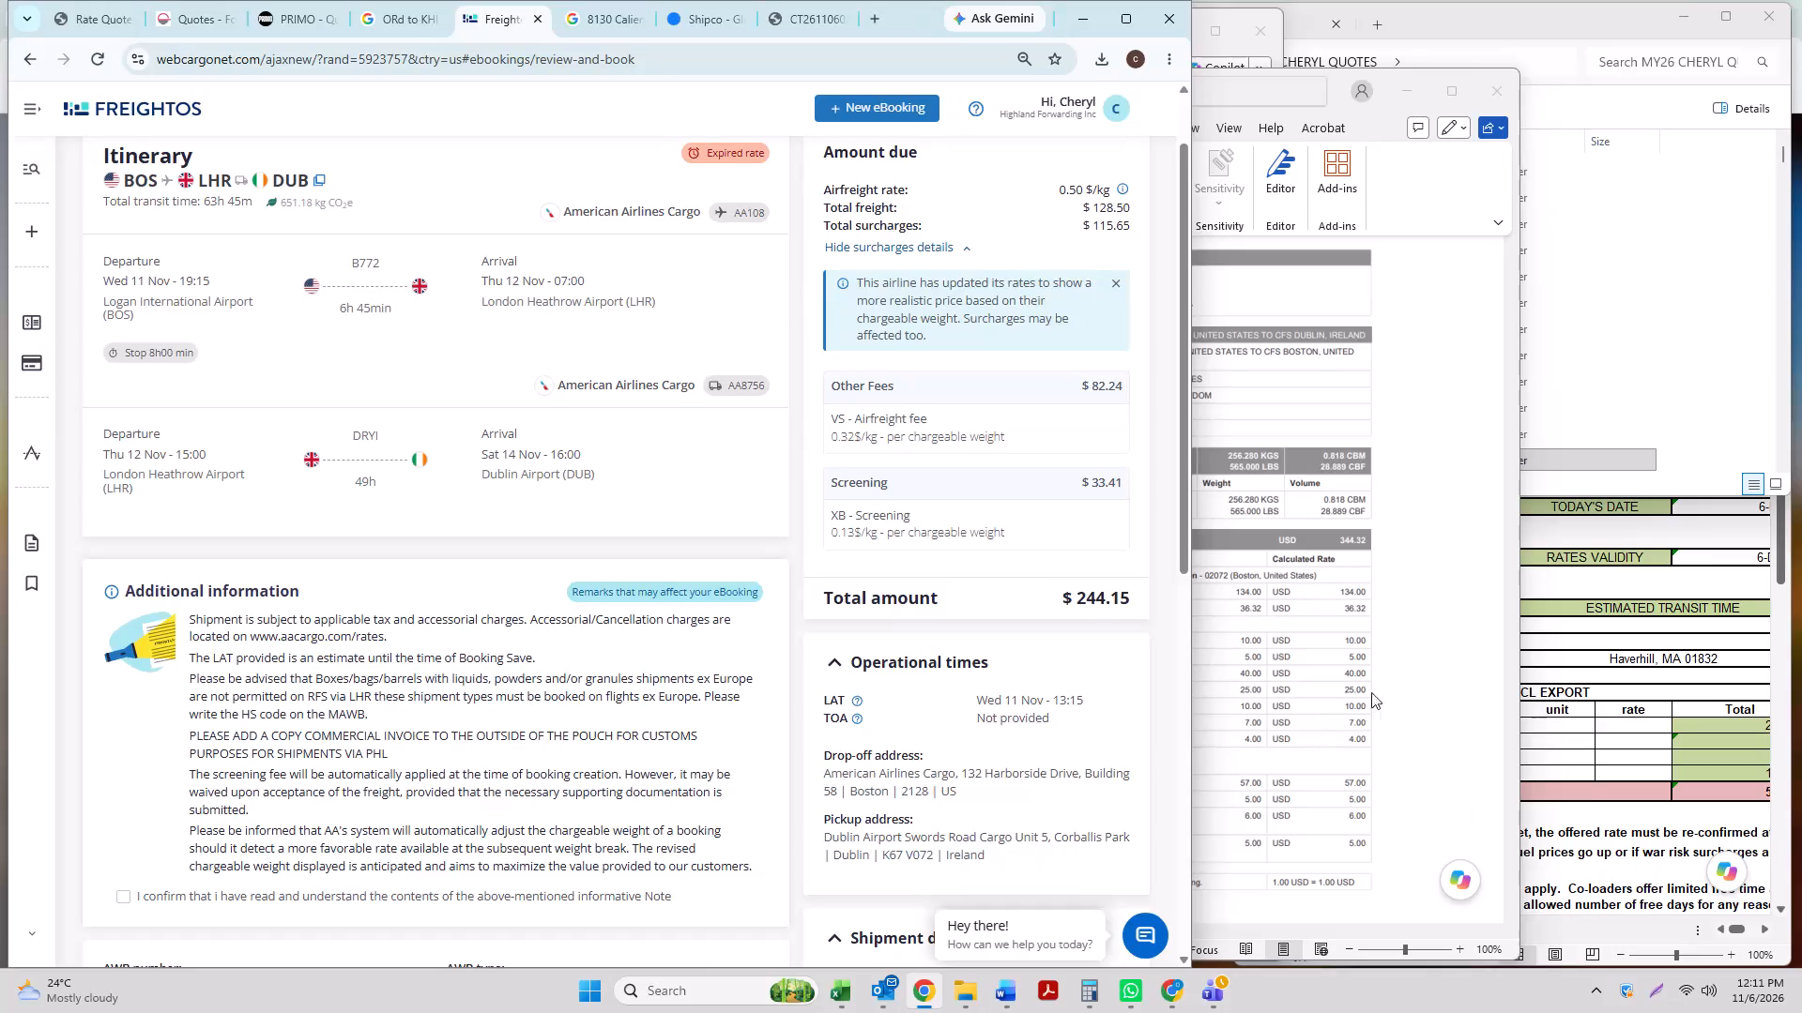
In the Excel LCL EXPORT sheet, fill in Boston as the origin ramp/port and Dublin as the destination port.
{"action": "left_click", "coordinate": [1397, 691]}
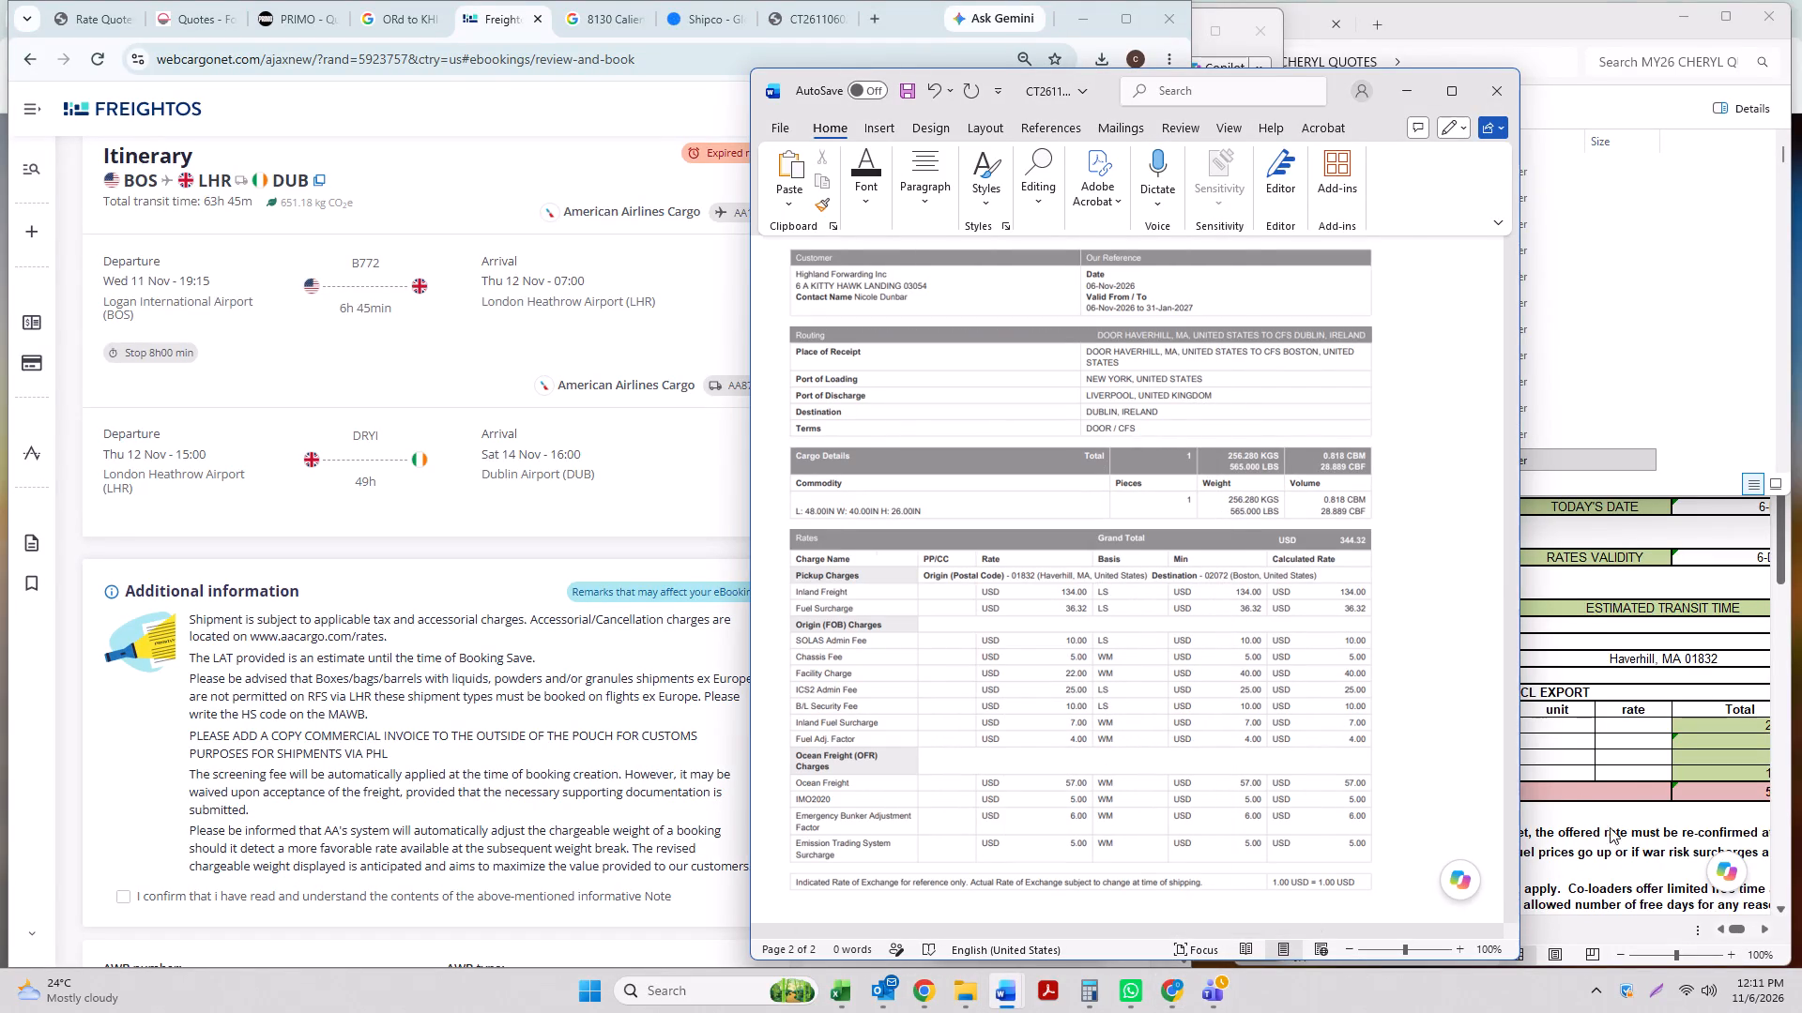
{"action": "left_click", "coordinate": [1657, 803]}
{"action": "left_click", "coordinate": [1380, 577]}
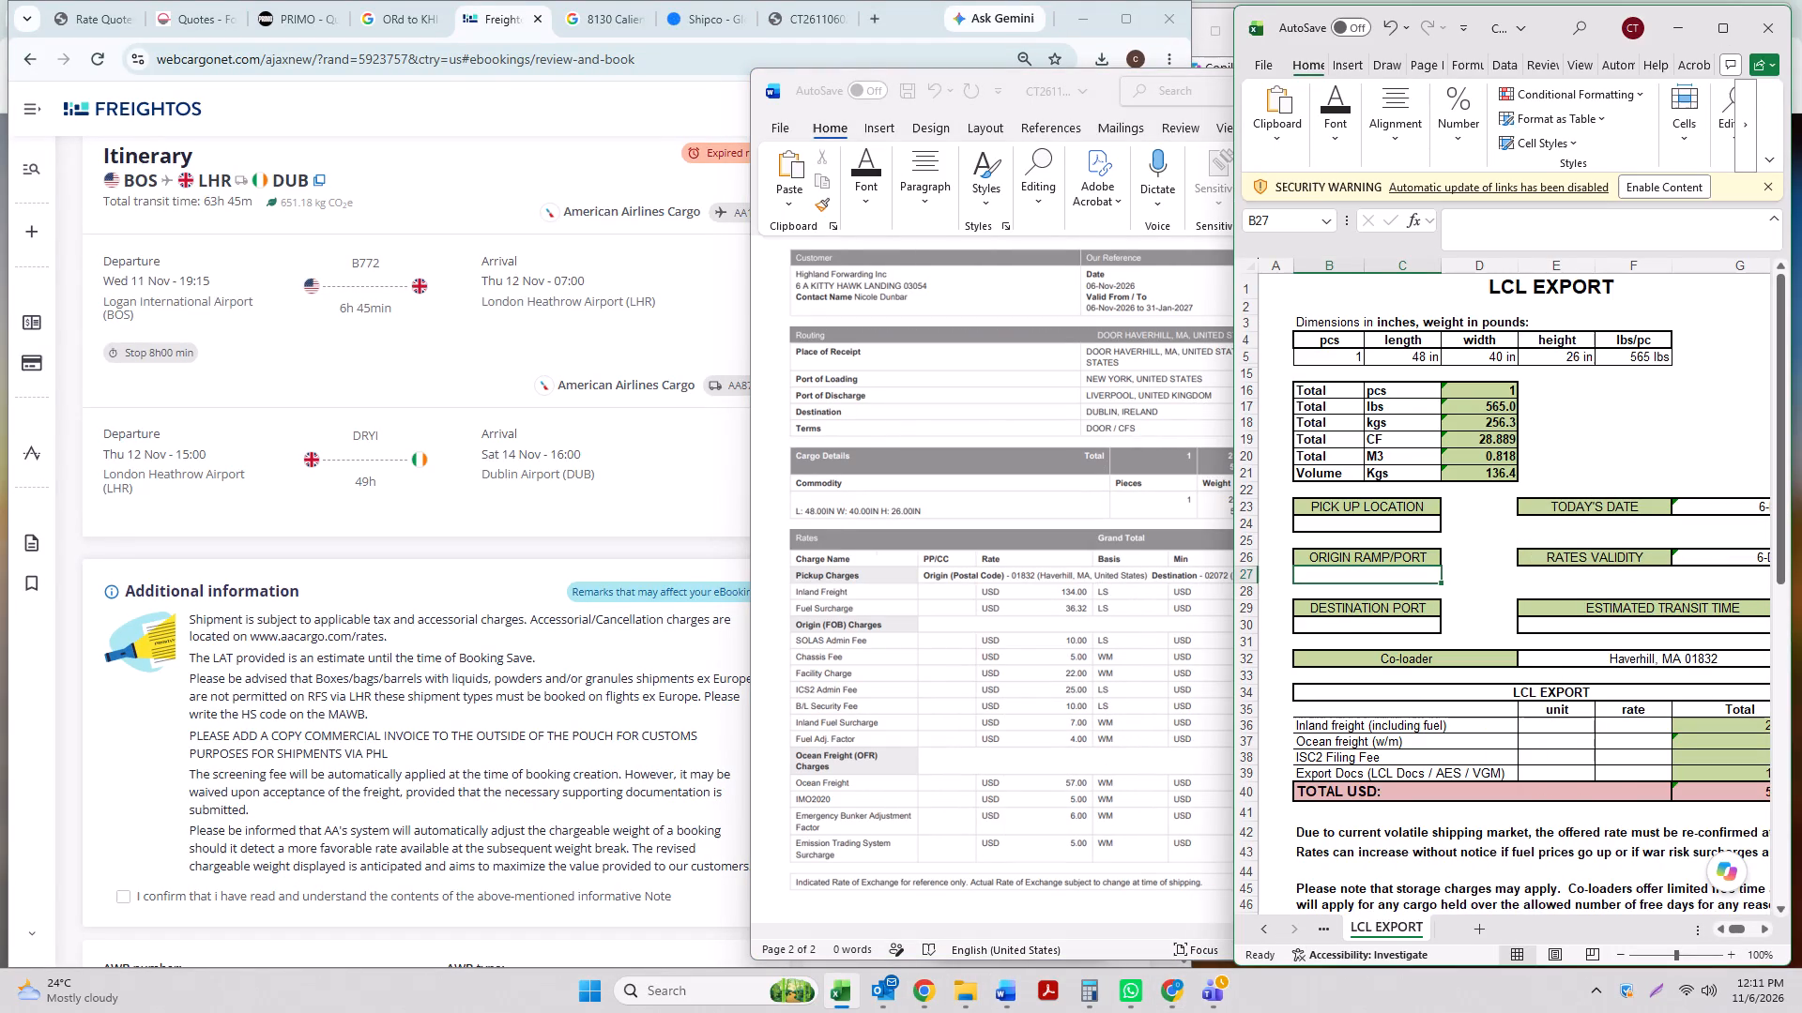
{"action": "type", "text": "Boston"}
{"action": "key", "text": "Return"}
{"action": "key", "text": "Return"}
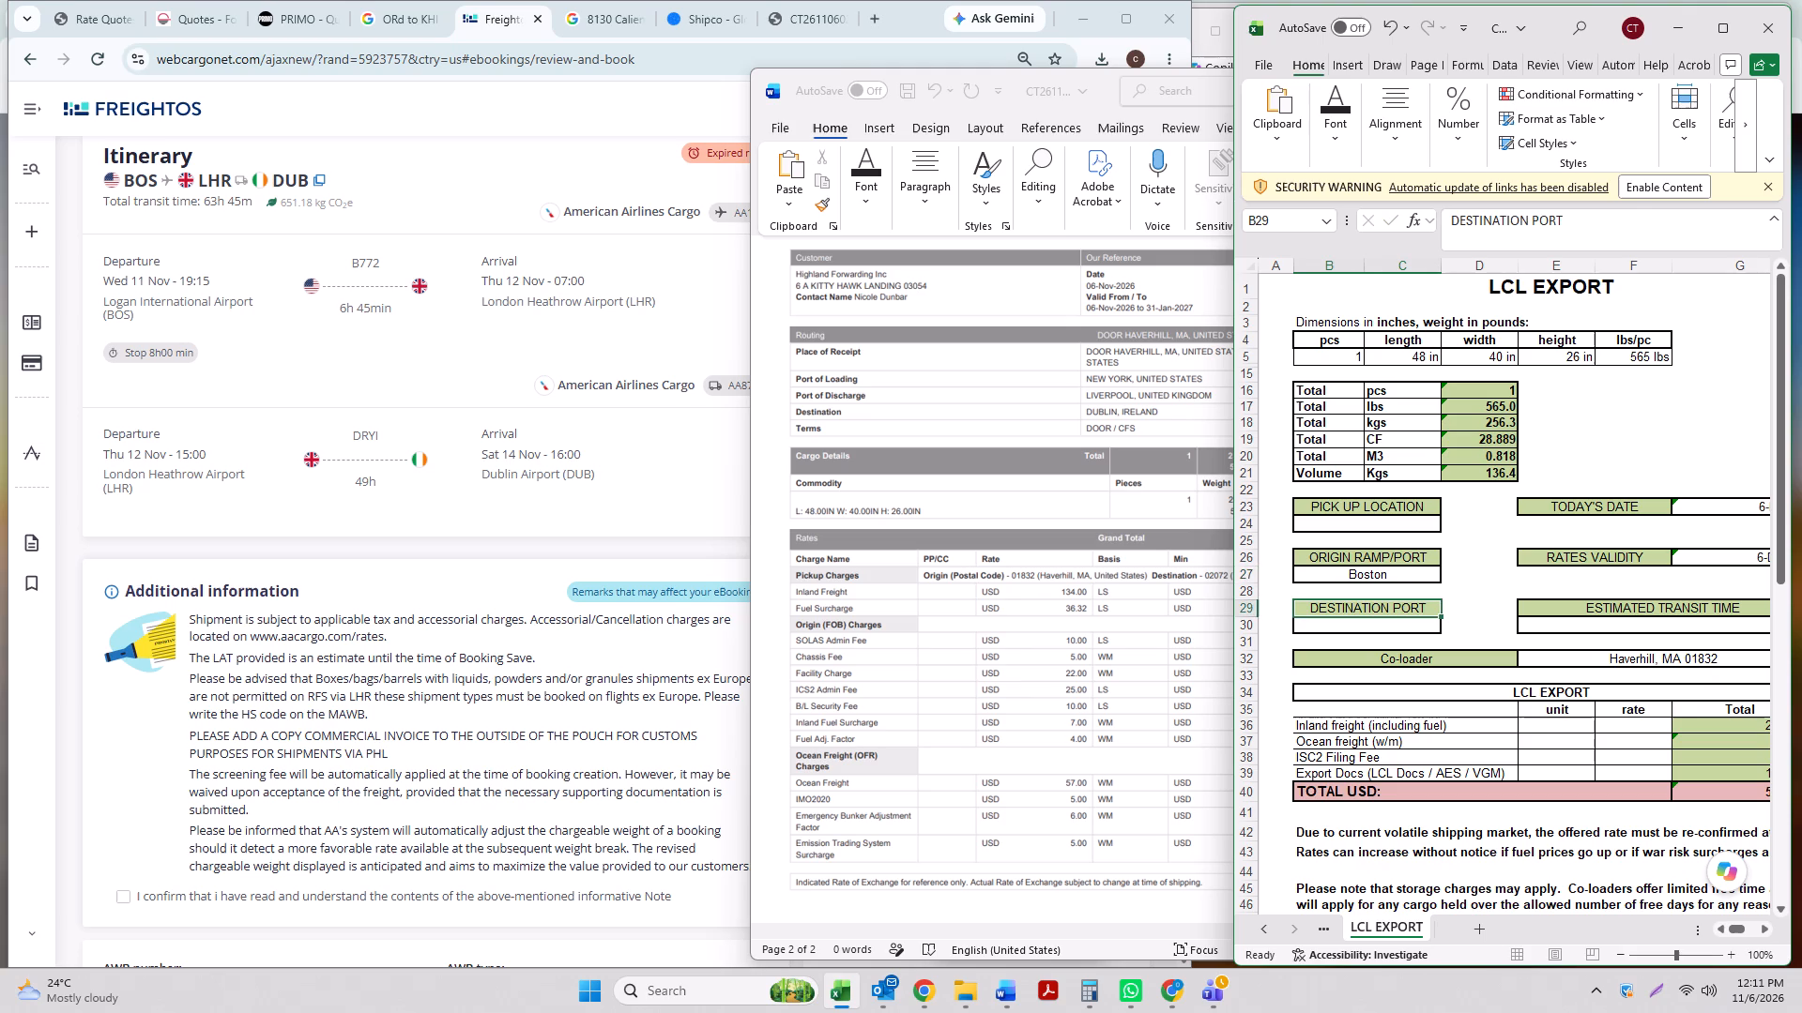
{"action": "key", "text": "Return"}
{"action": "type", "text": "Dublin"}
{"action": "key", "text": "Return"}
Move the text "Haverhill, MA 01832" from the Co-loader cell to the empty cell under PICK UP LOCATION.
{"action": "key", "text": "Return"}
{"action": "key", "text": "Right"}
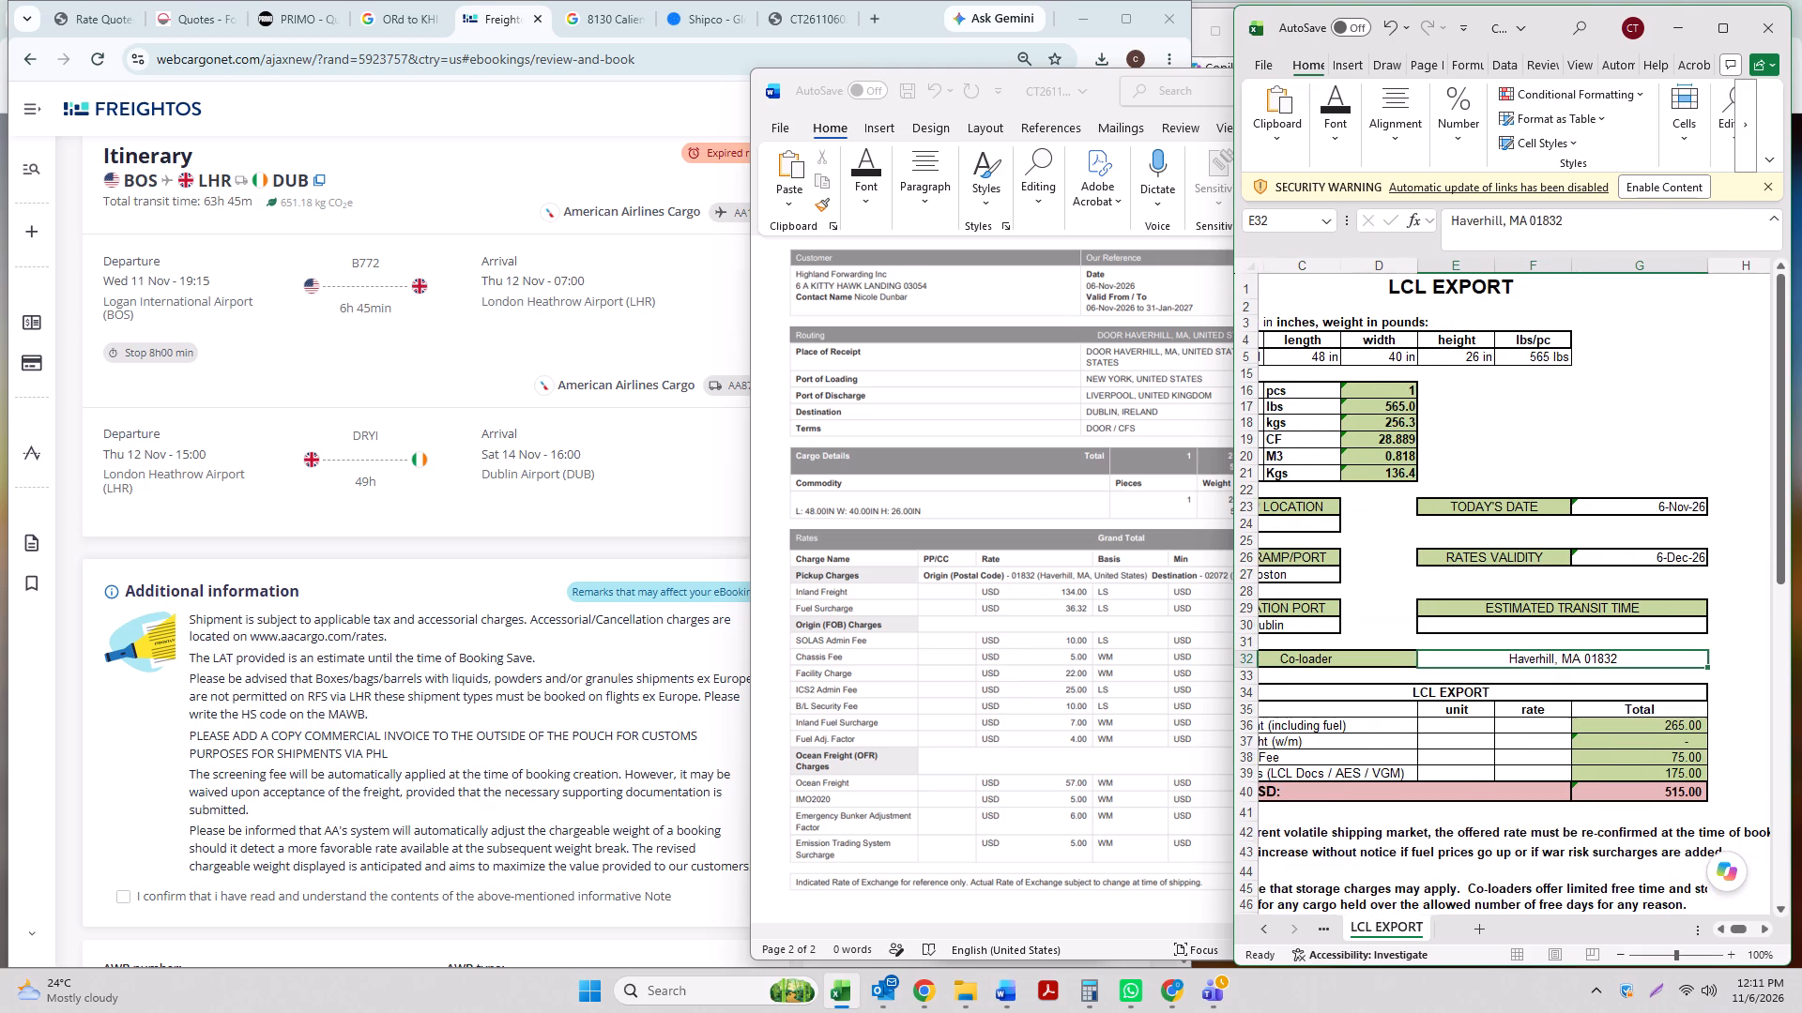
{"action": "left_click_drag", "start_coordinate": [1590, 225], "coordinate": [1589, 225]}
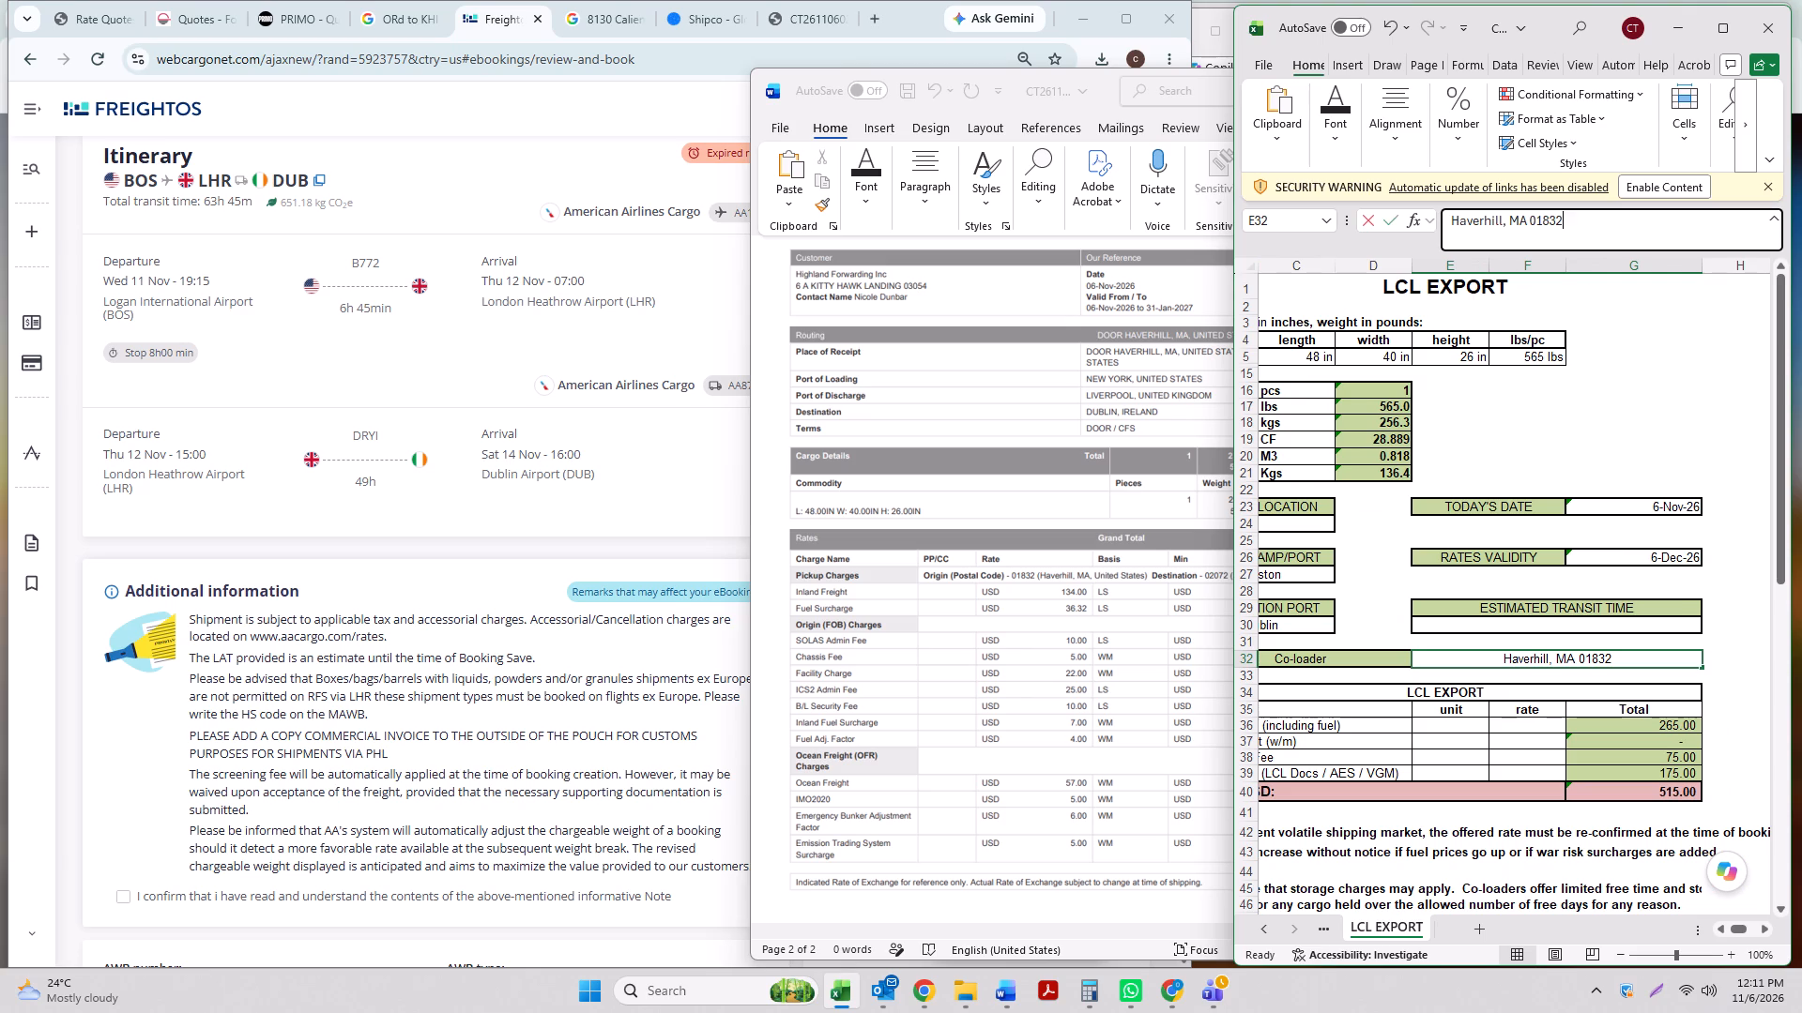
{"action": "left_click_drag", "start_coordinate": [1589, 225], "coordinate": [1395, 214]}
{"action": "key", "text": "ctrl+x"}
{"action": "left_click", "coordinate": [1326, 528]}
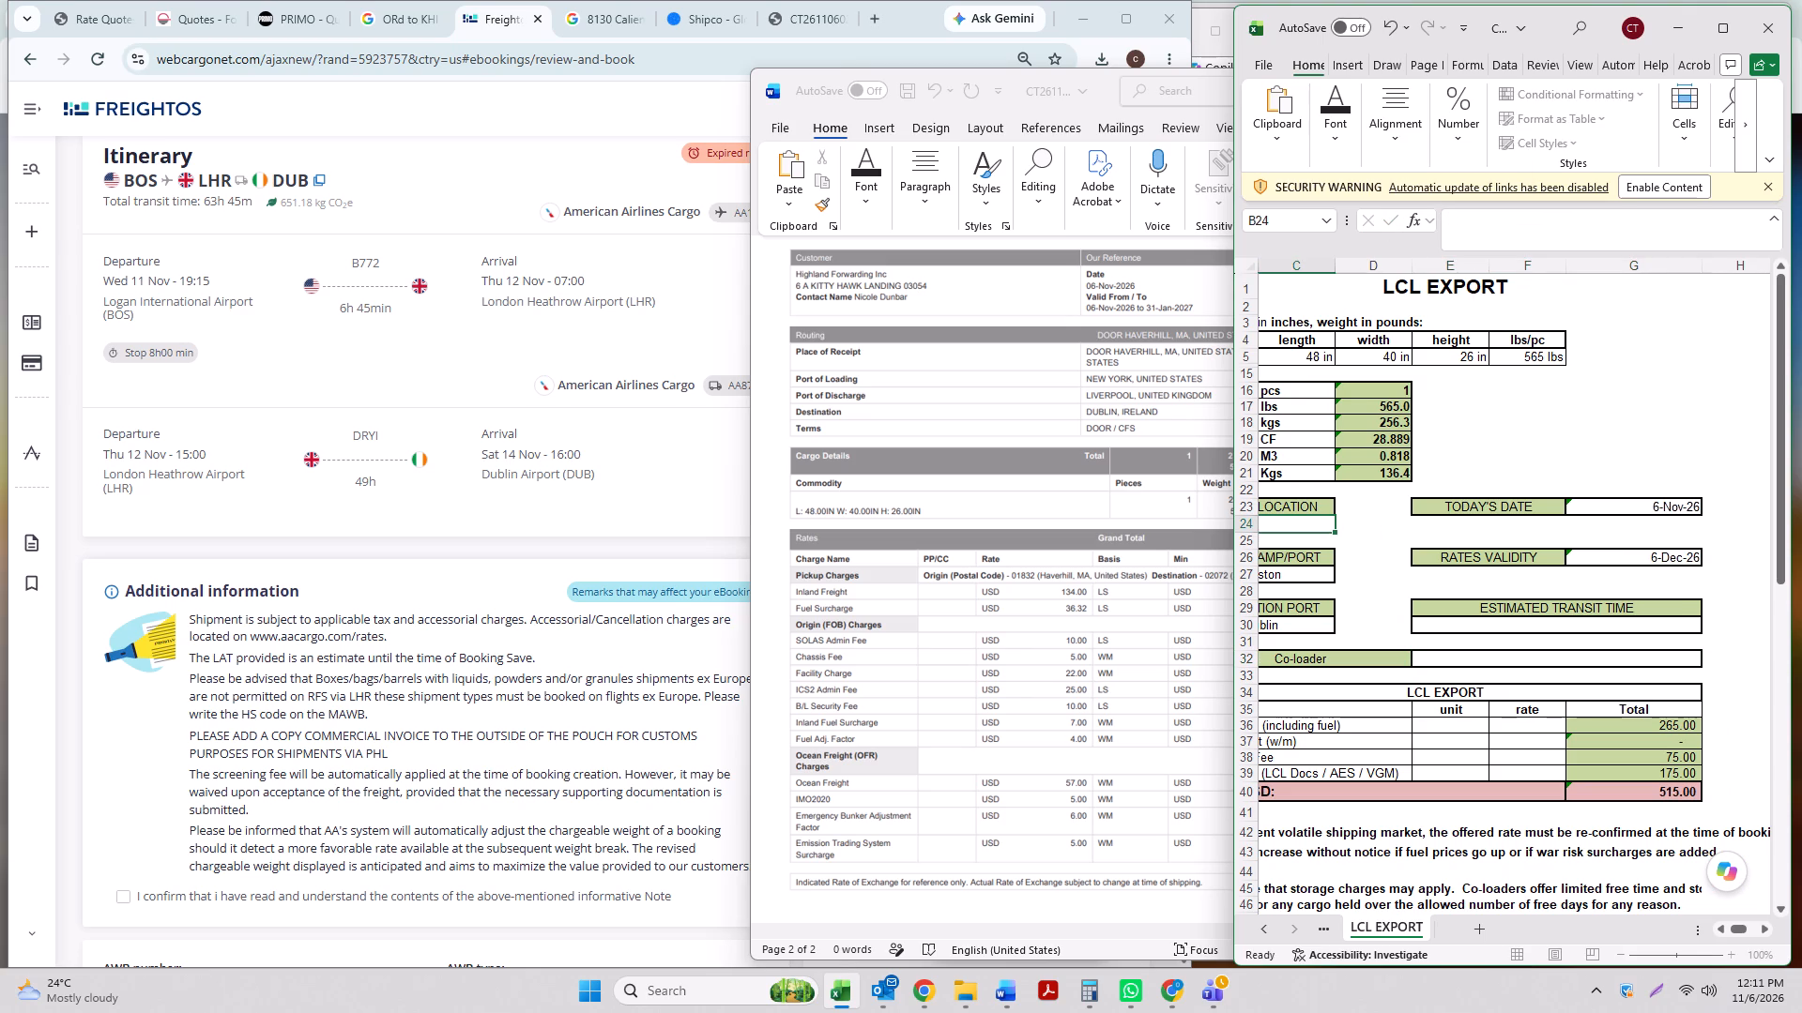
Paste "Haverhill, MA 01832" into the empty cell under PICK UP LOCATION on the LCL EXPORT sheet.
{"action": "left_click", "coordinate": [1487, 251]}
{"action": "left_click", "coordinate": [1494, 225], "text": "ctrl"}
{"action": "key", "text": "ctrl+v"}
Enable the workbook's blocked content so its automatic link updates are allowed.
{"action": "left_click", "coordinate": [1691, 161]}
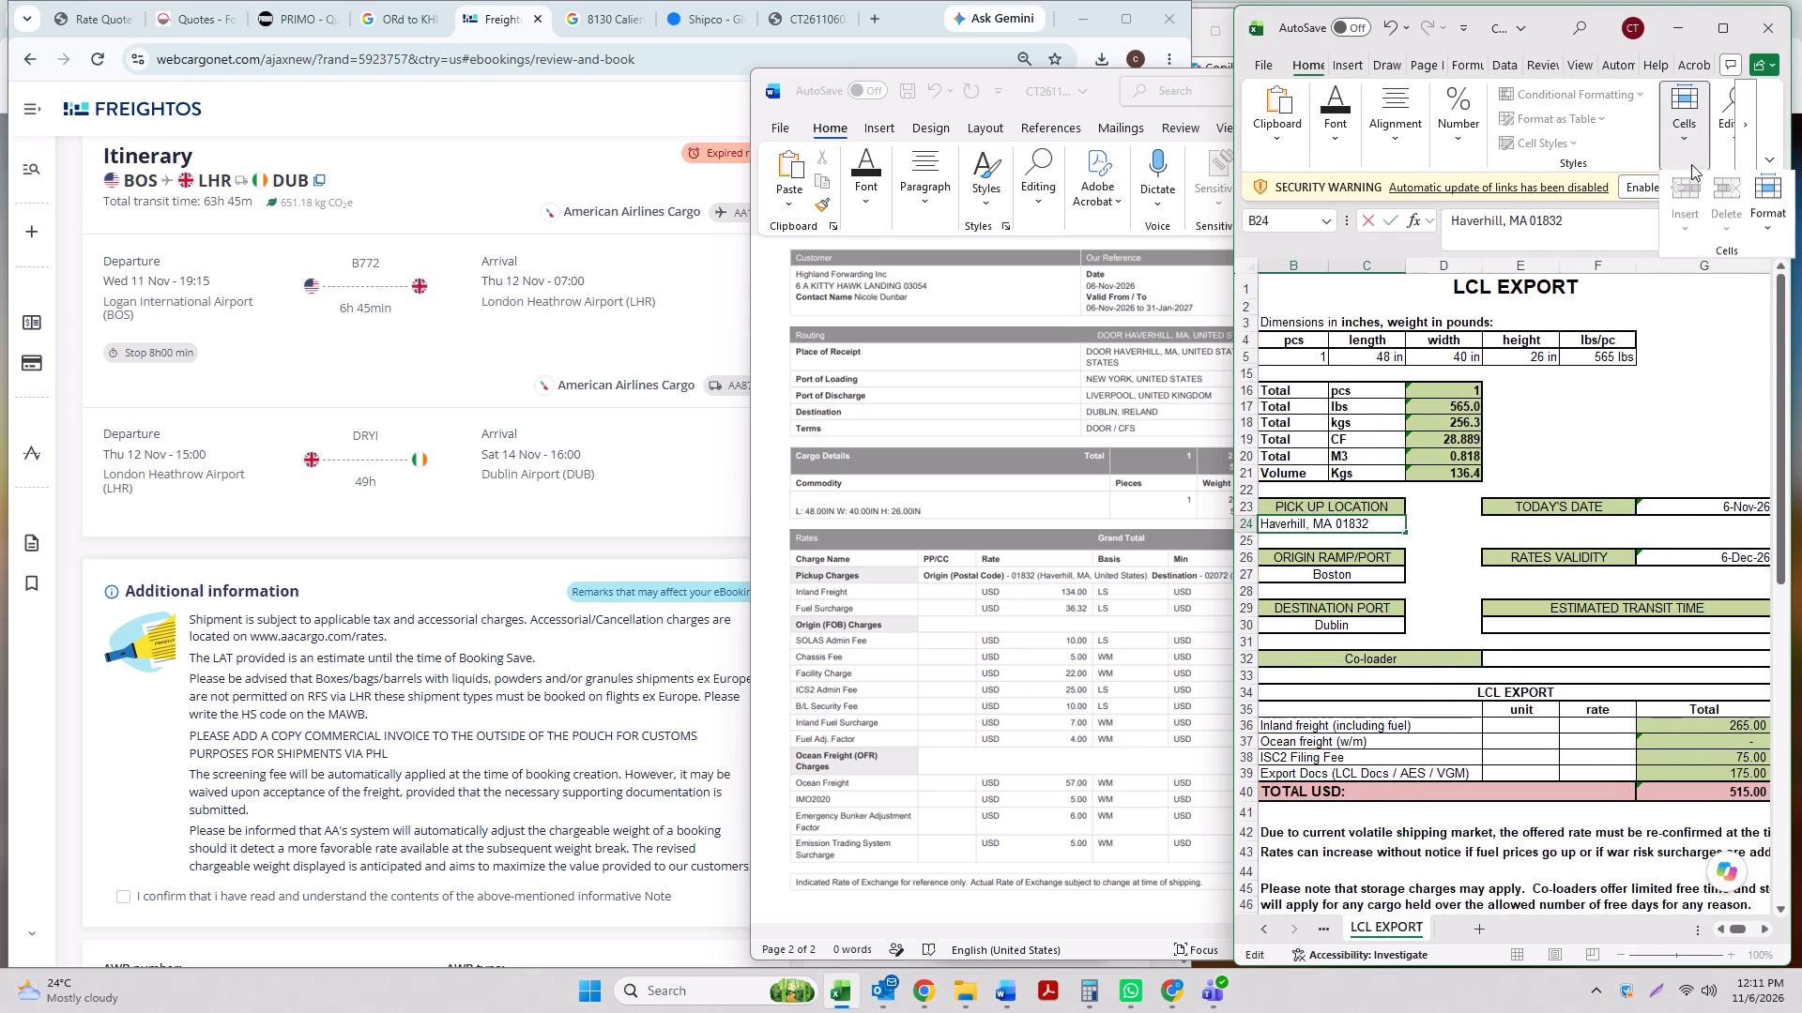
{"action": "double_click", "coordinate": [1630, 187]}
{"action": "left_click_drag", "start_coordinate": [1614, 316], "coordinate": [1618, 277]}
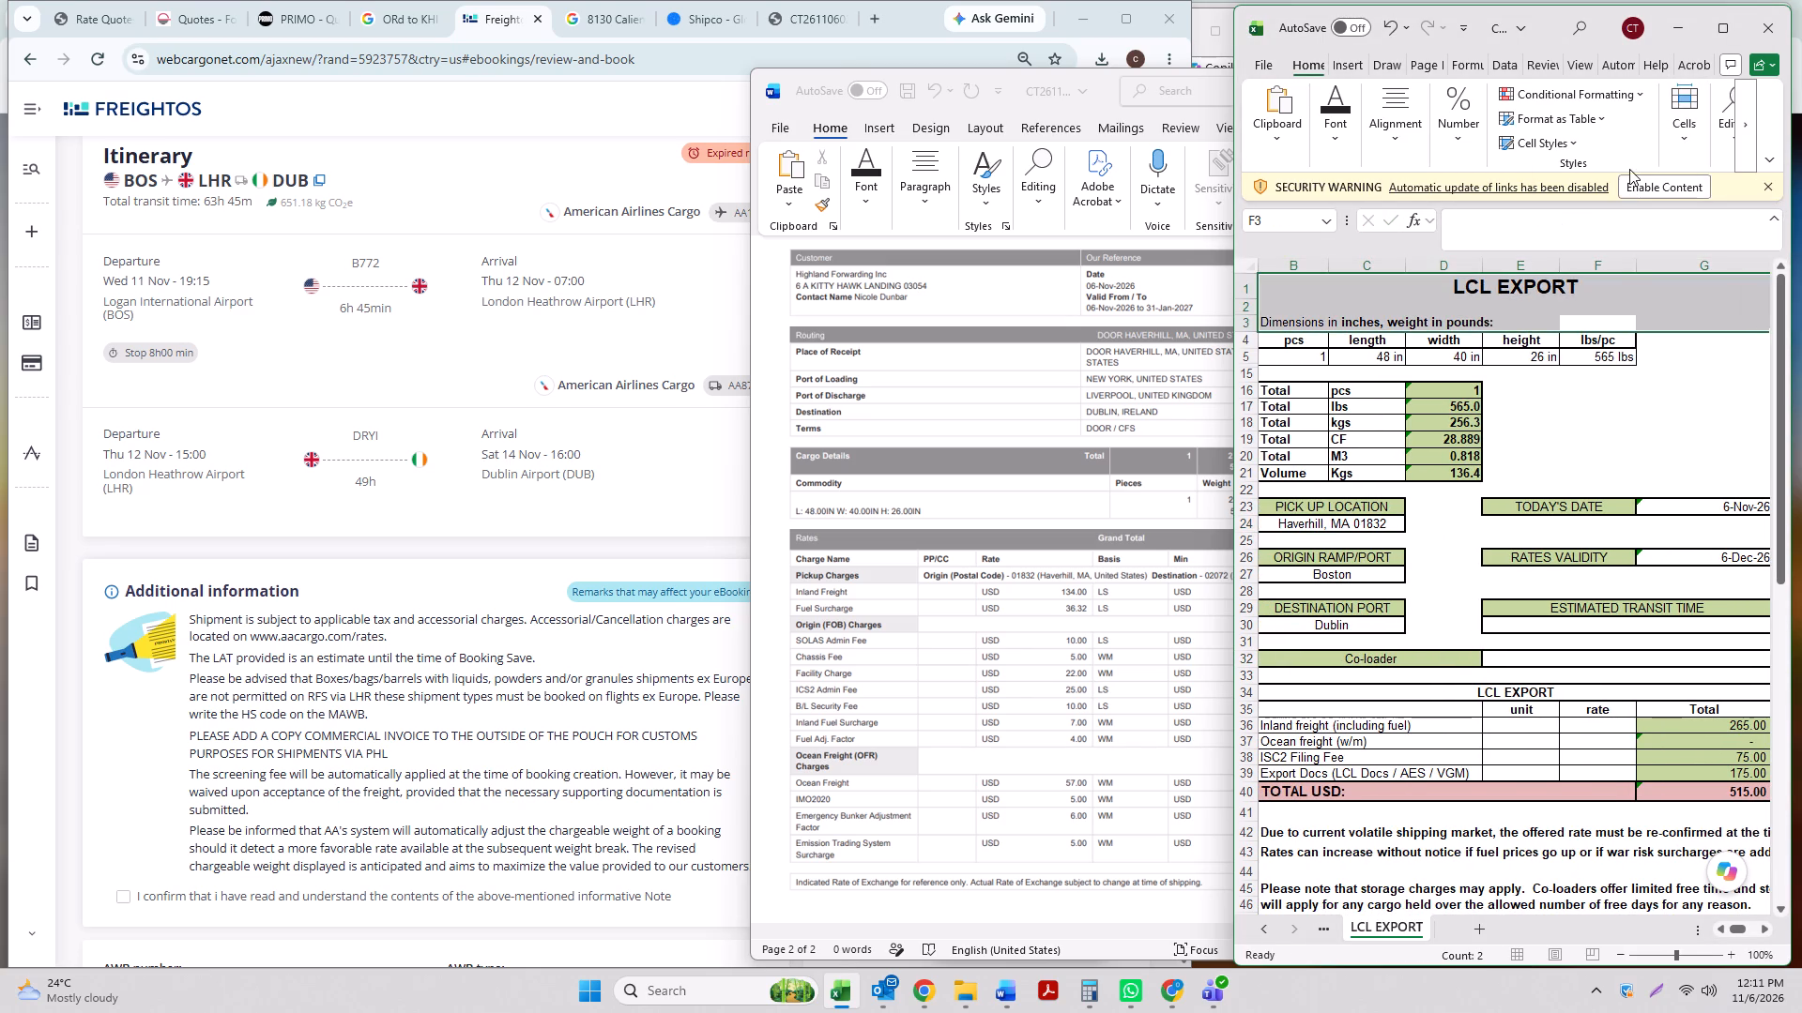
{"action": "left_click", "coordinate": [1629, 169]}
{"action": "left_click", "coordinate": [1631, 184]}
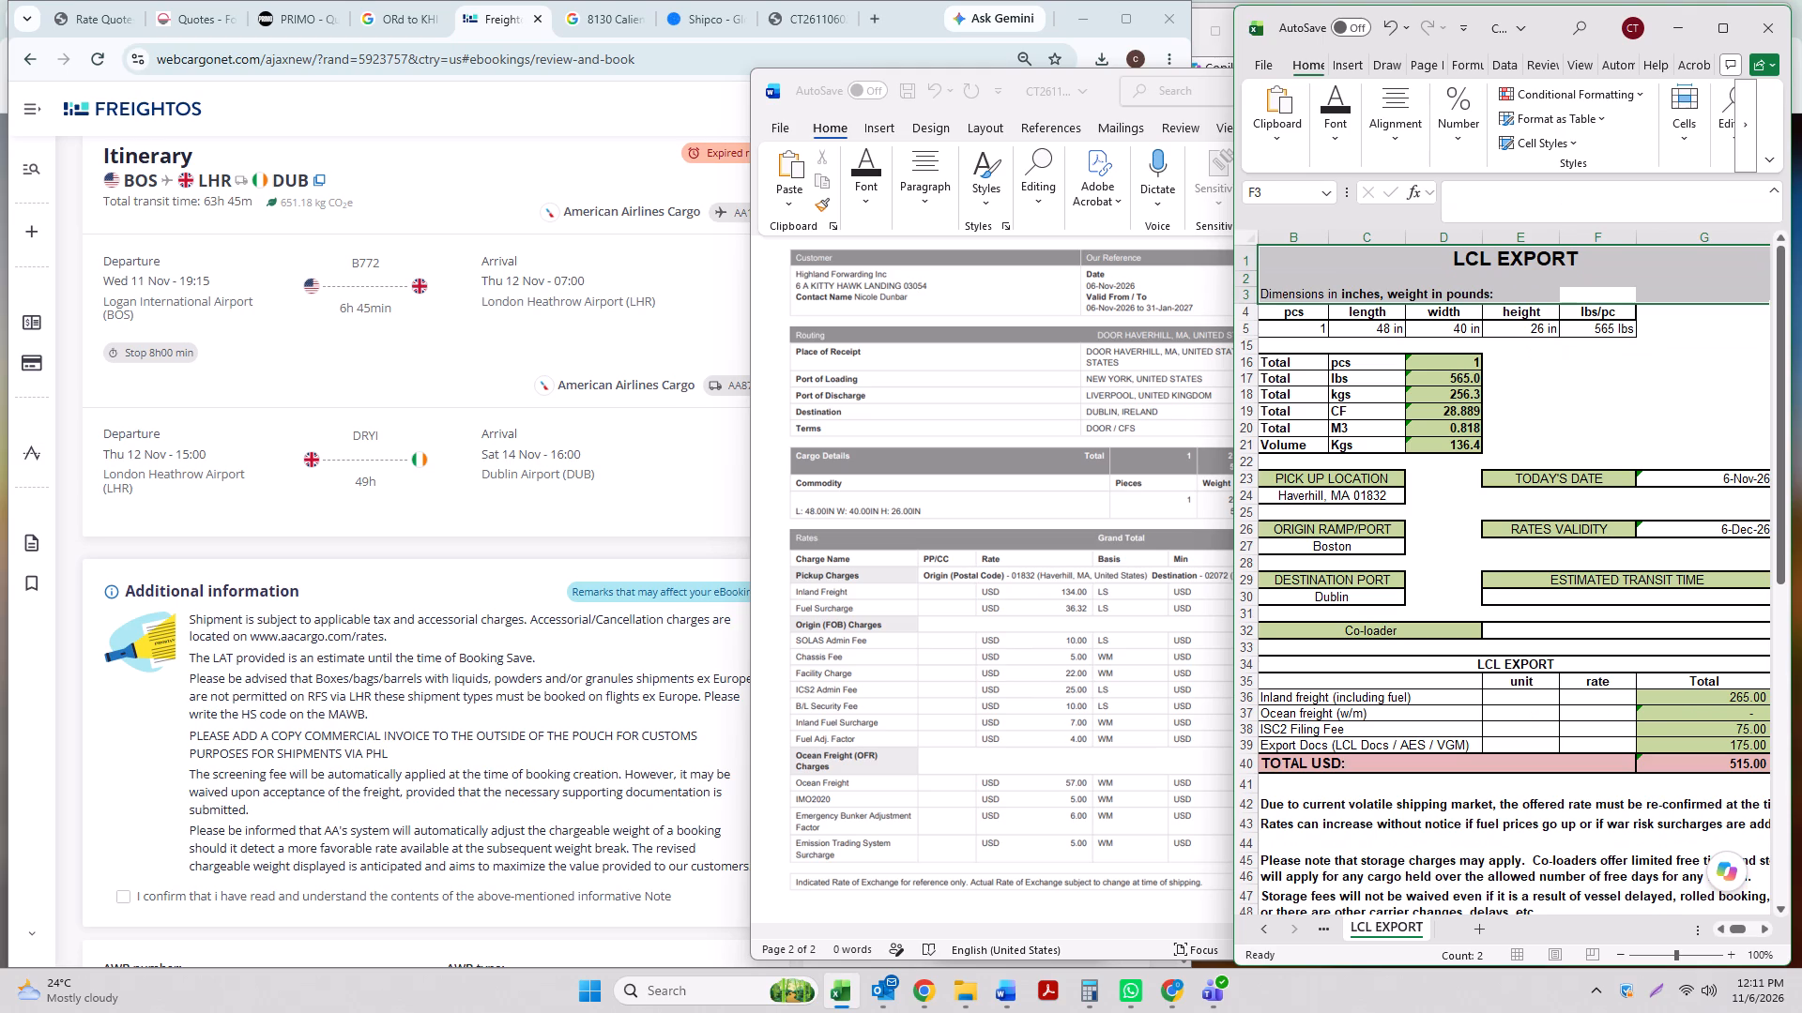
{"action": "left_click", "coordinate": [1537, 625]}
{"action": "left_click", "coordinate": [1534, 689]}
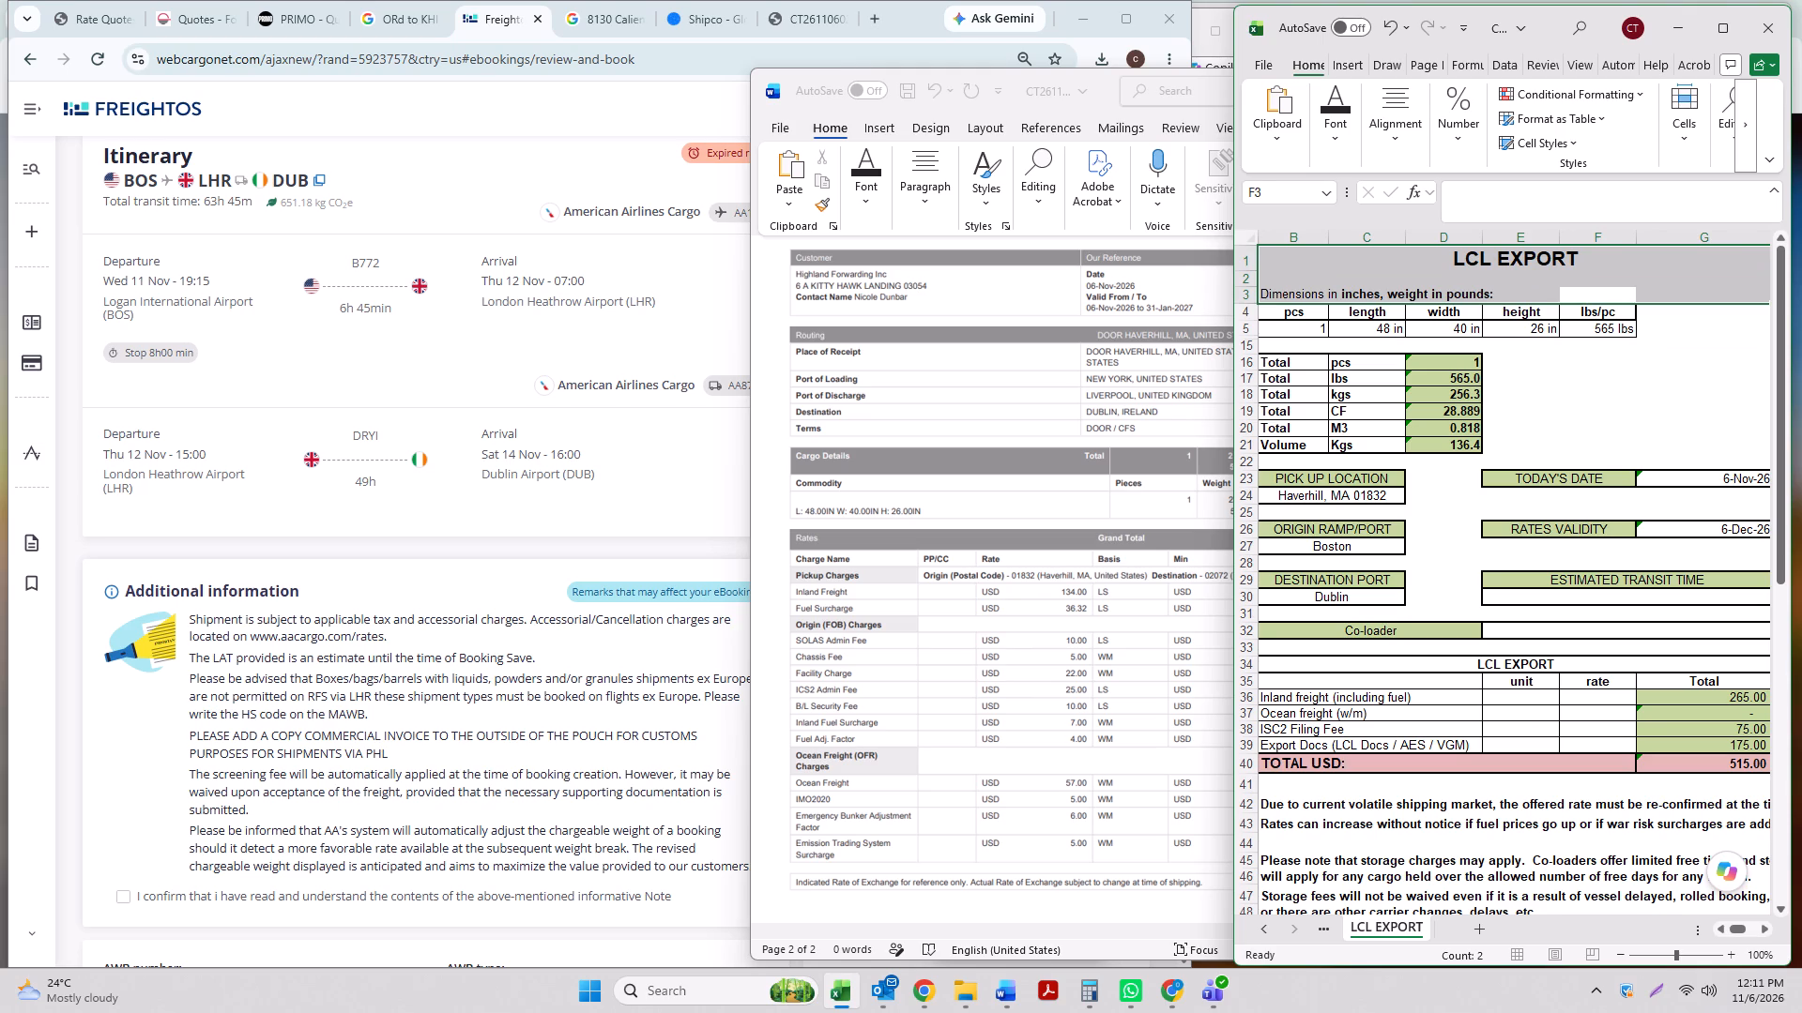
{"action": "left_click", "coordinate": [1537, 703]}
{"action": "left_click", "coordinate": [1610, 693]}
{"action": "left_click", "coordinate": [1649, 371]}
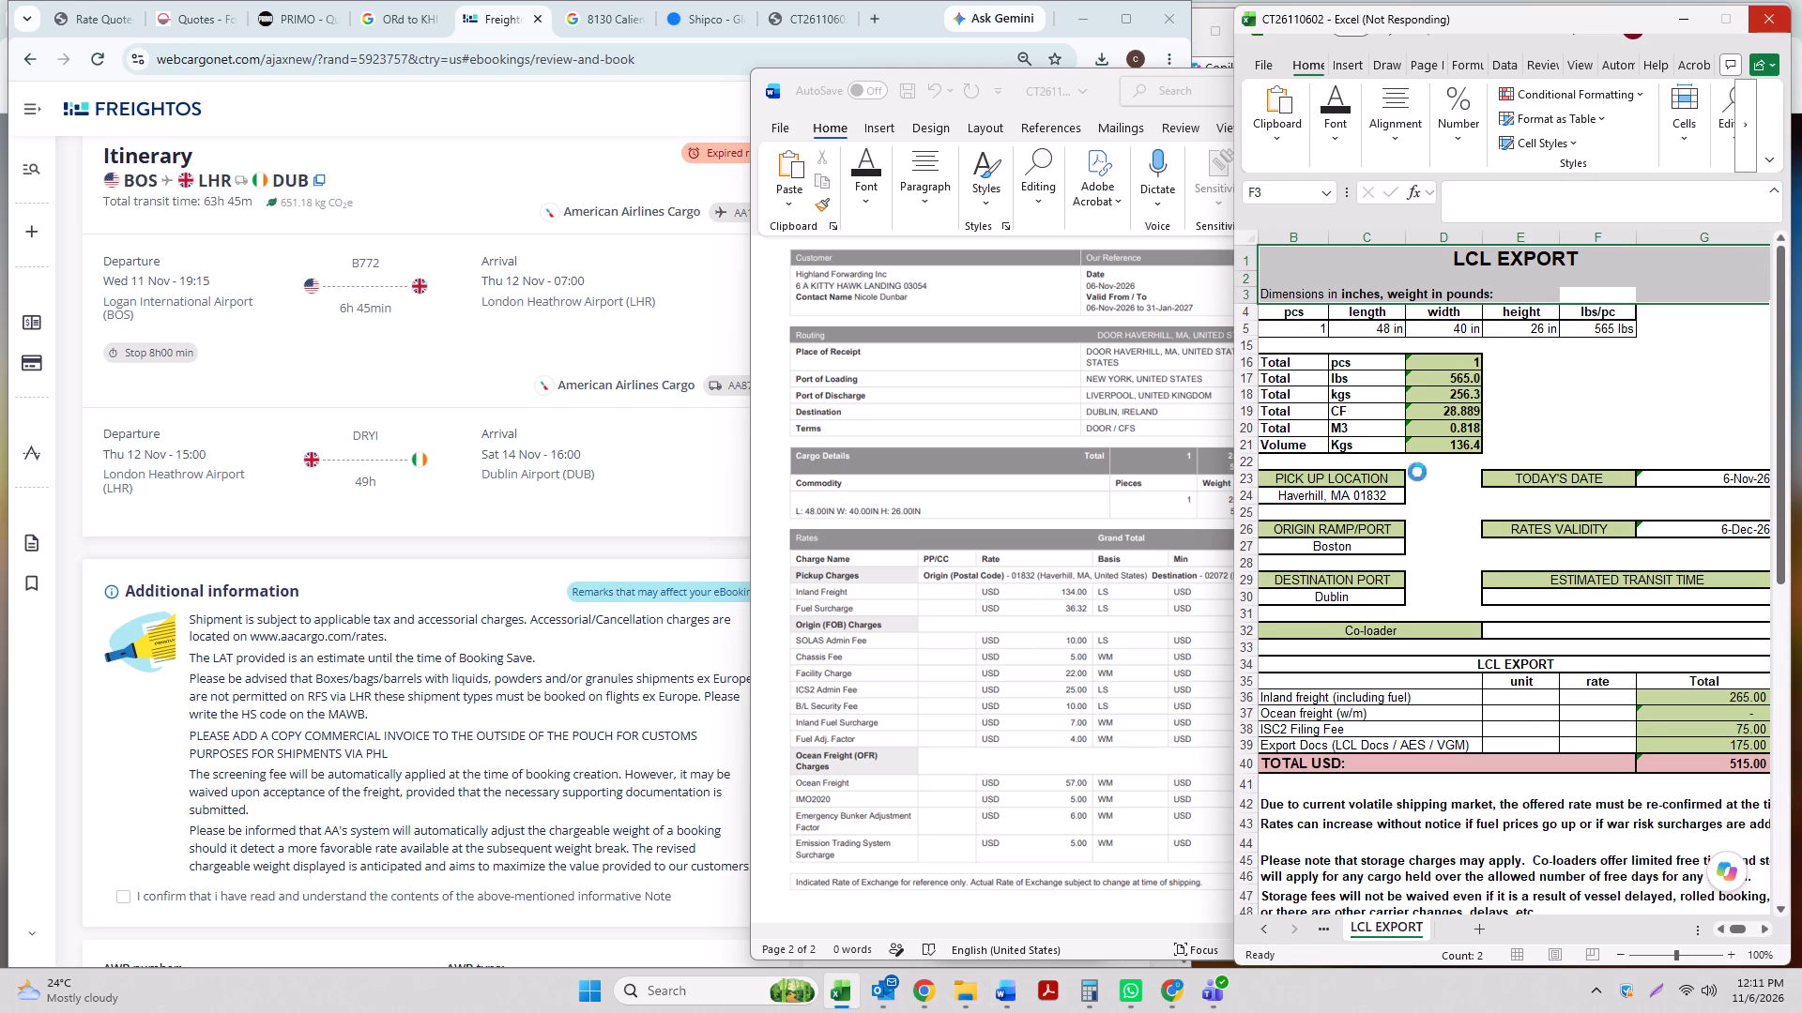
Switch to the other Chrome window, which holds the Gmail inbox.
{"action": "left_click", "coordinate": [1180, 990]}
{"action": "left_click_drag", "start_coordinate": [1107, 915], "coordinate": [1105, 906]}
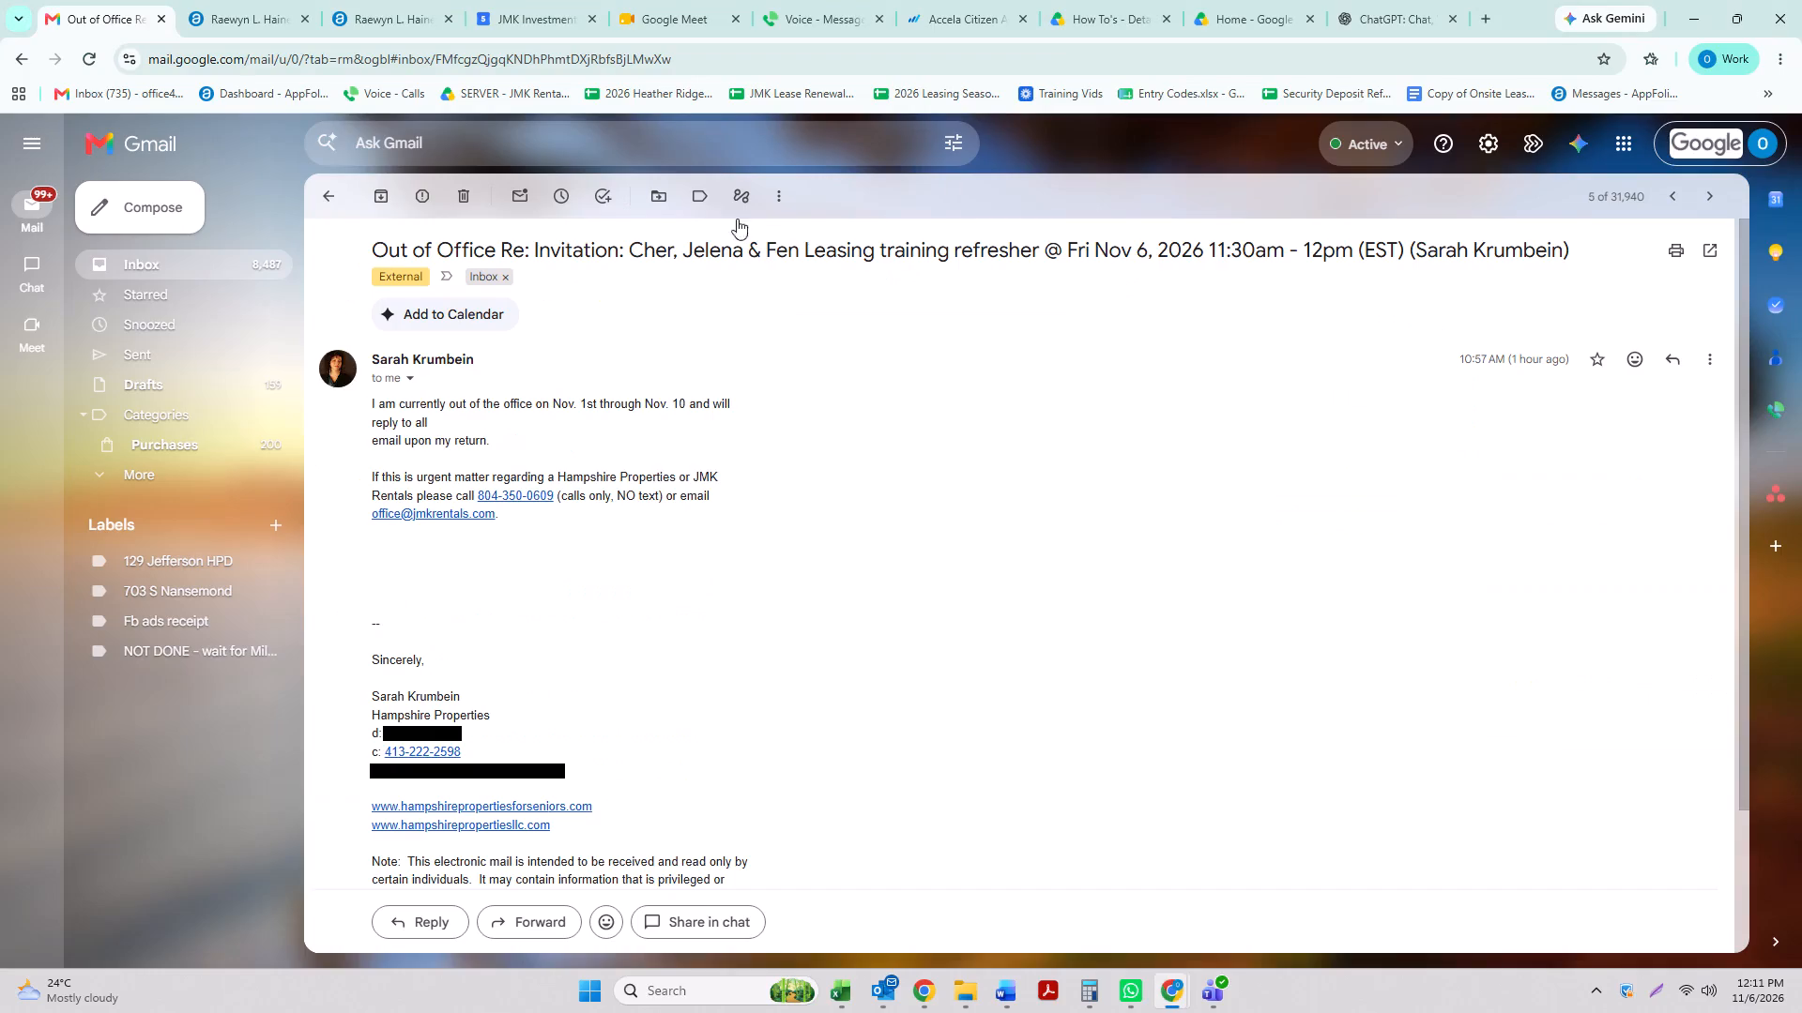
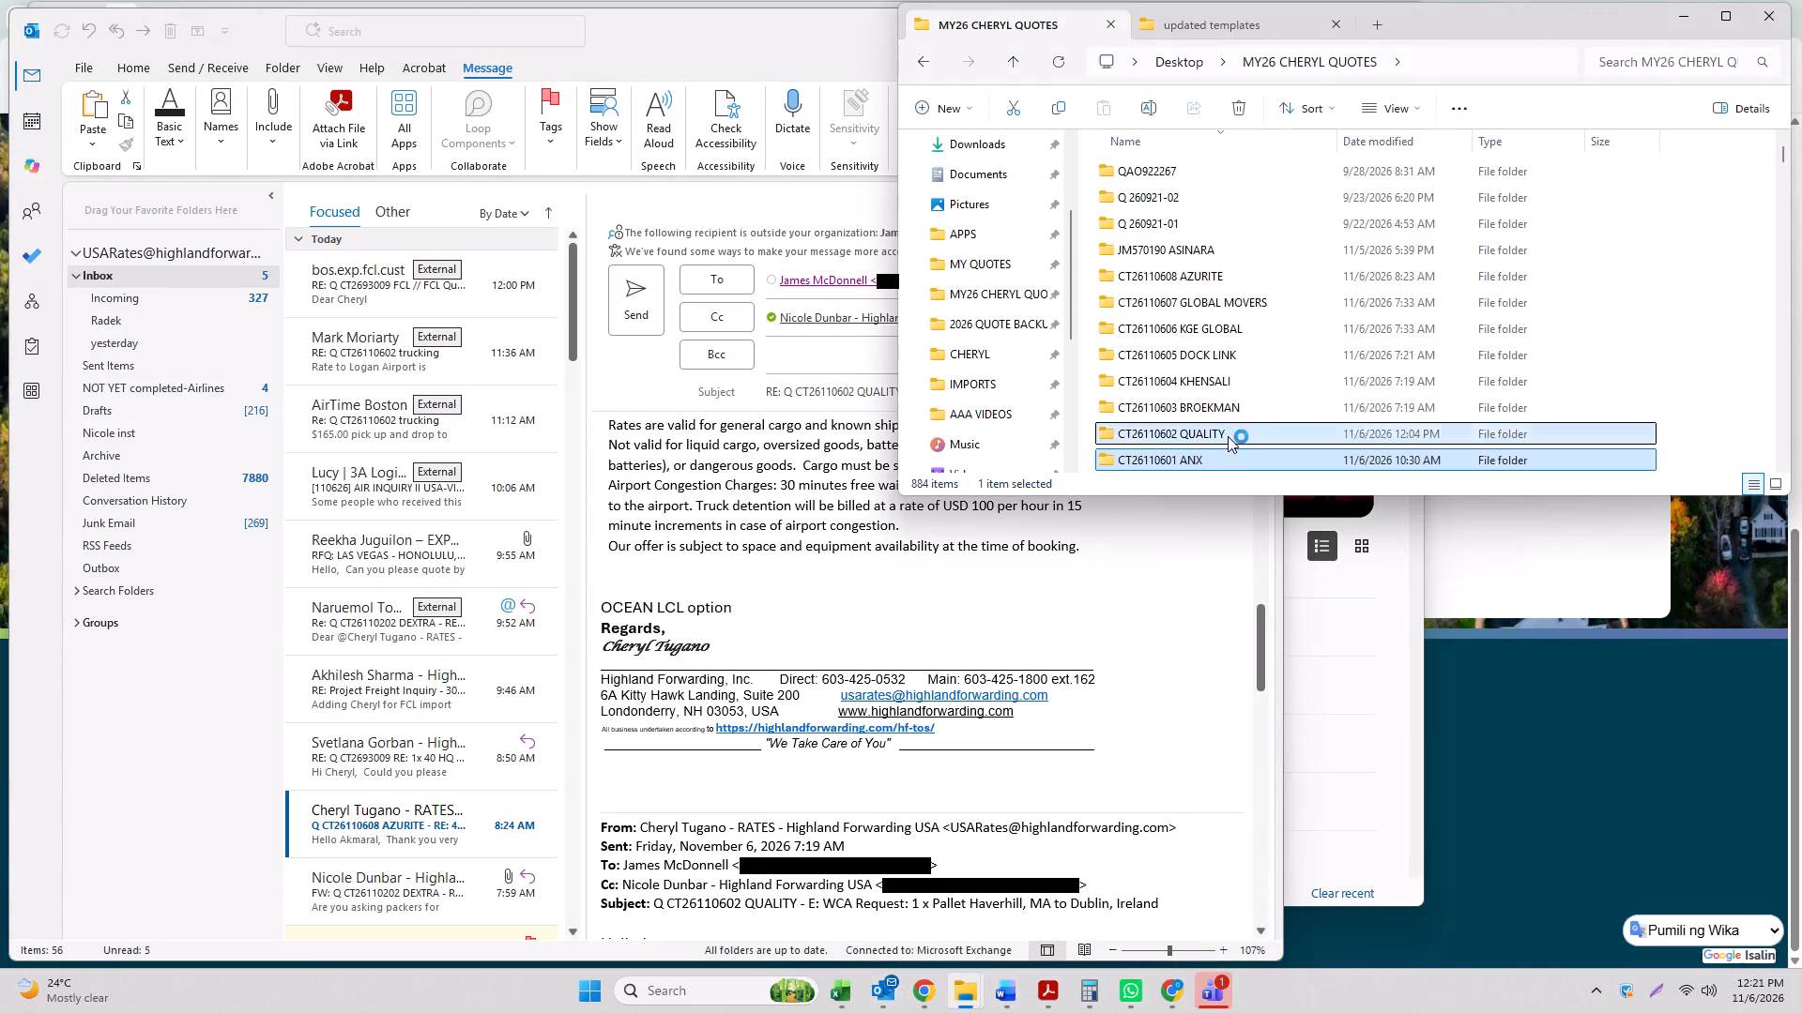
Open the Shipco LCL quotation PDF from the CT26110602 QUALITY quote folder.
{"action": "triple_click", "coordinate": [1202, 171]}
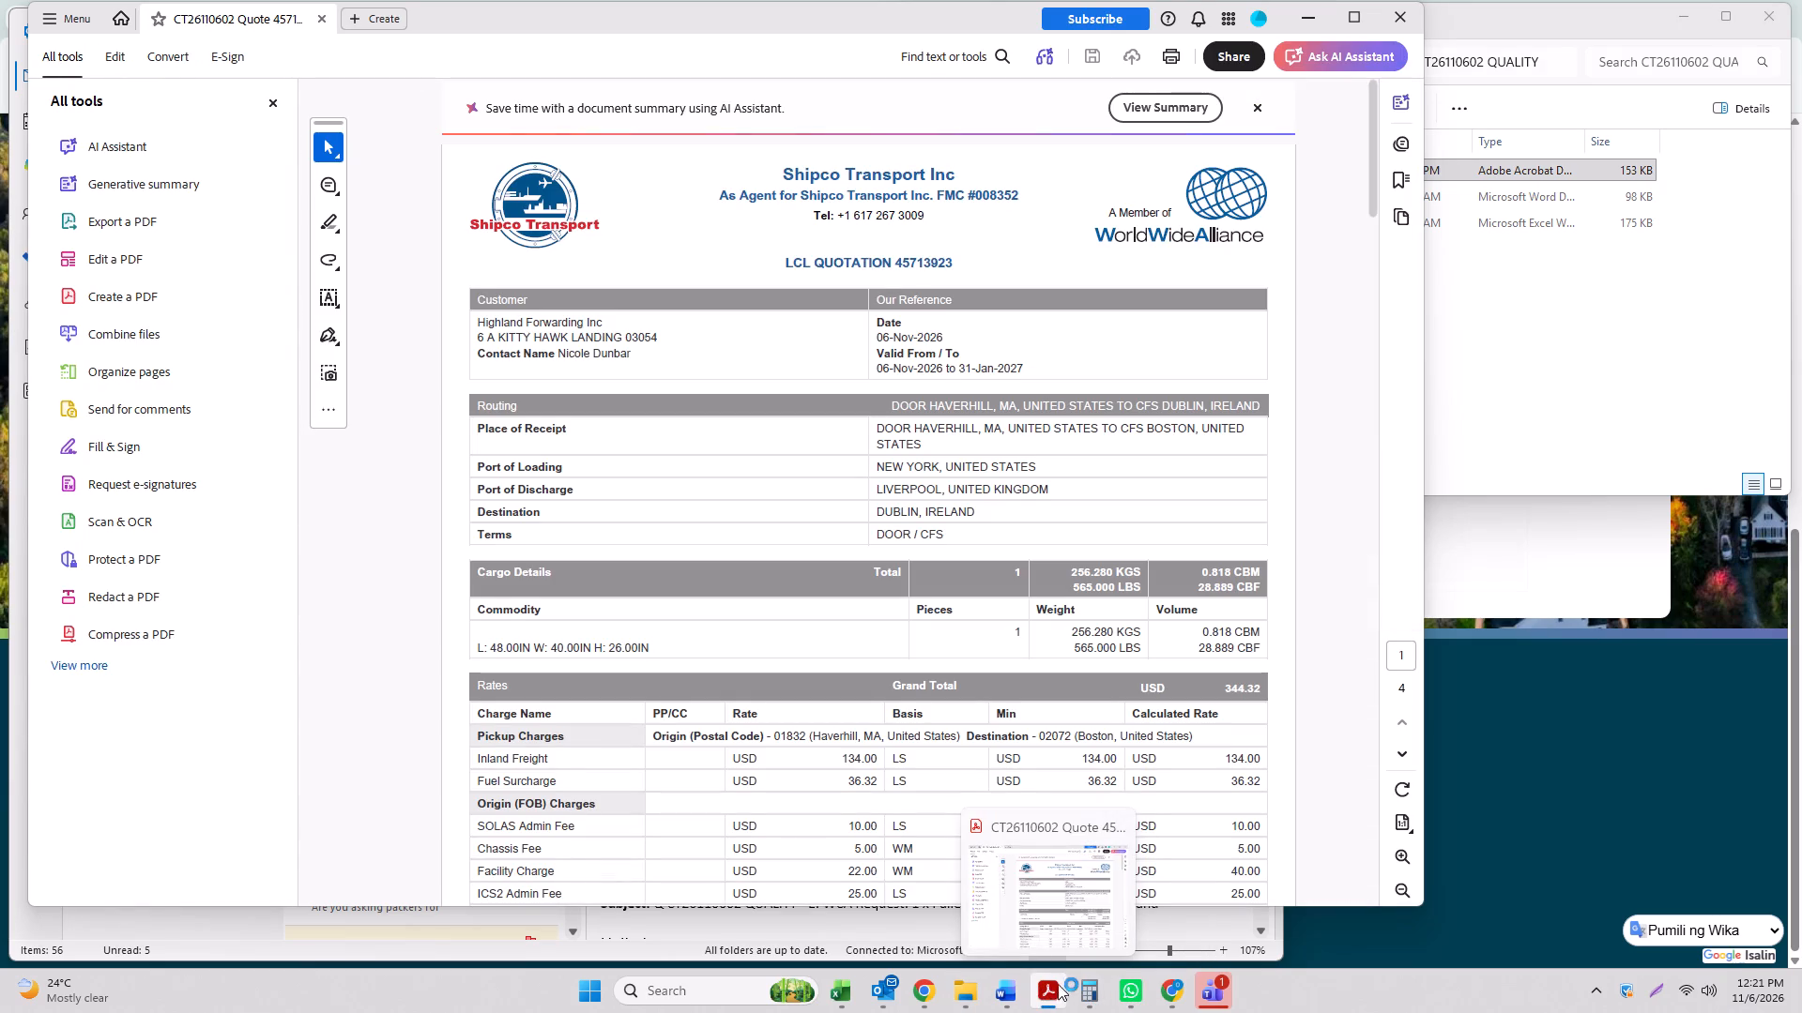
Move Excel to the end of the taskbar apps and bring up the LCL EXPORT sheet beside the Shipco quotation's rates.
{"action": "scroll", "coordinate": [967, 582], "scroll_direction": "down", "scroll_amount": 4}
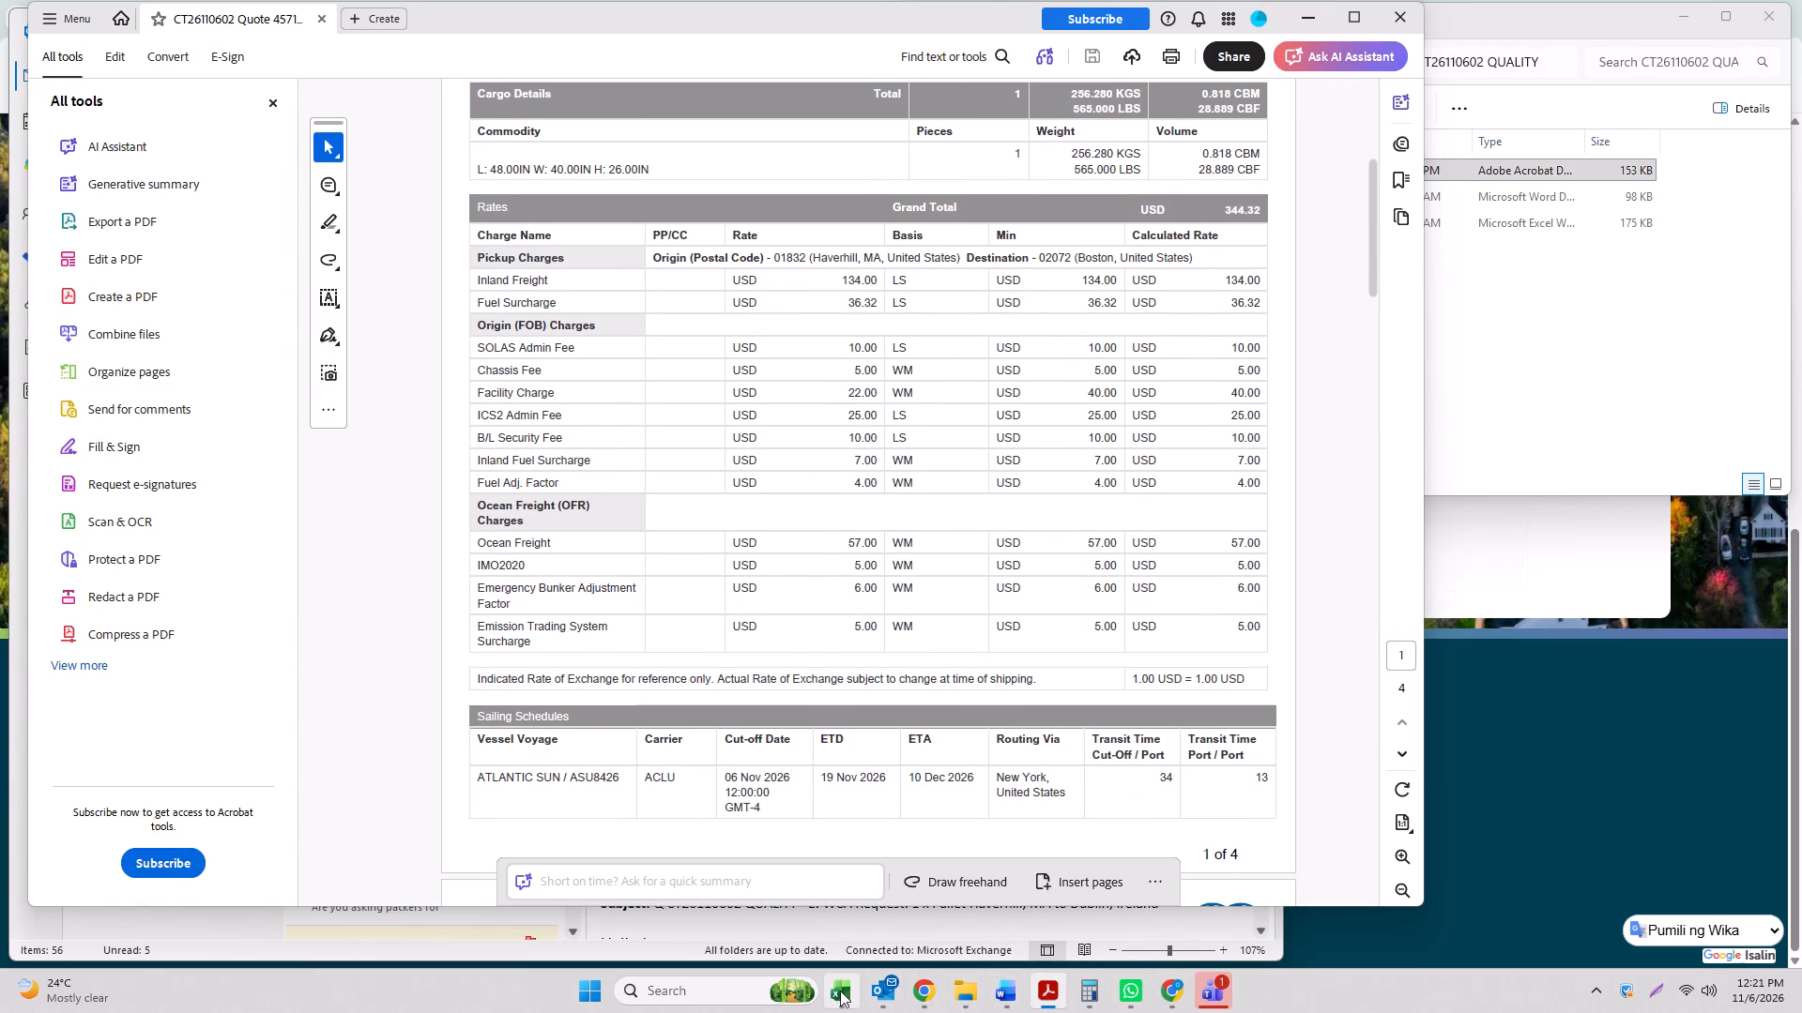
{"action": "left_click_drag", "start_coordinate": [836, 991], "coordinate": [1265, 994]}
{"action": "left_click", "coordinate": [1205, 990]}
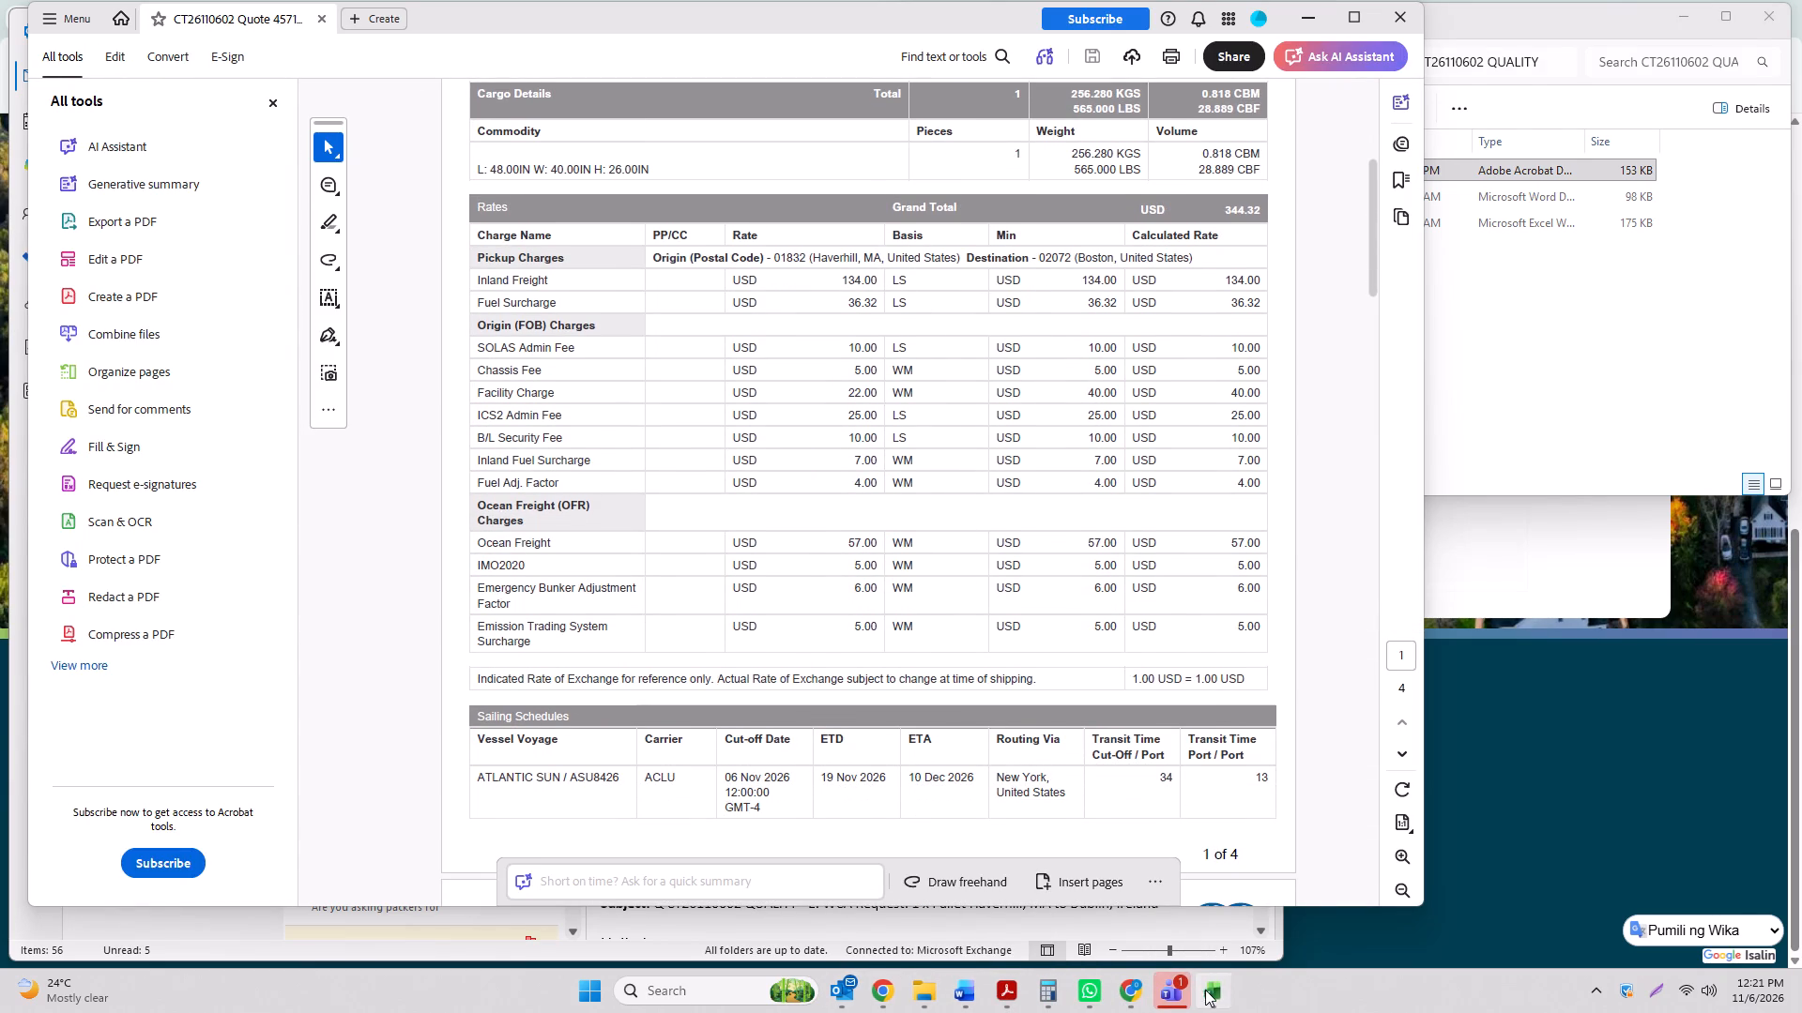
{"action": "left_click", "coordinate": [1549, 696]}
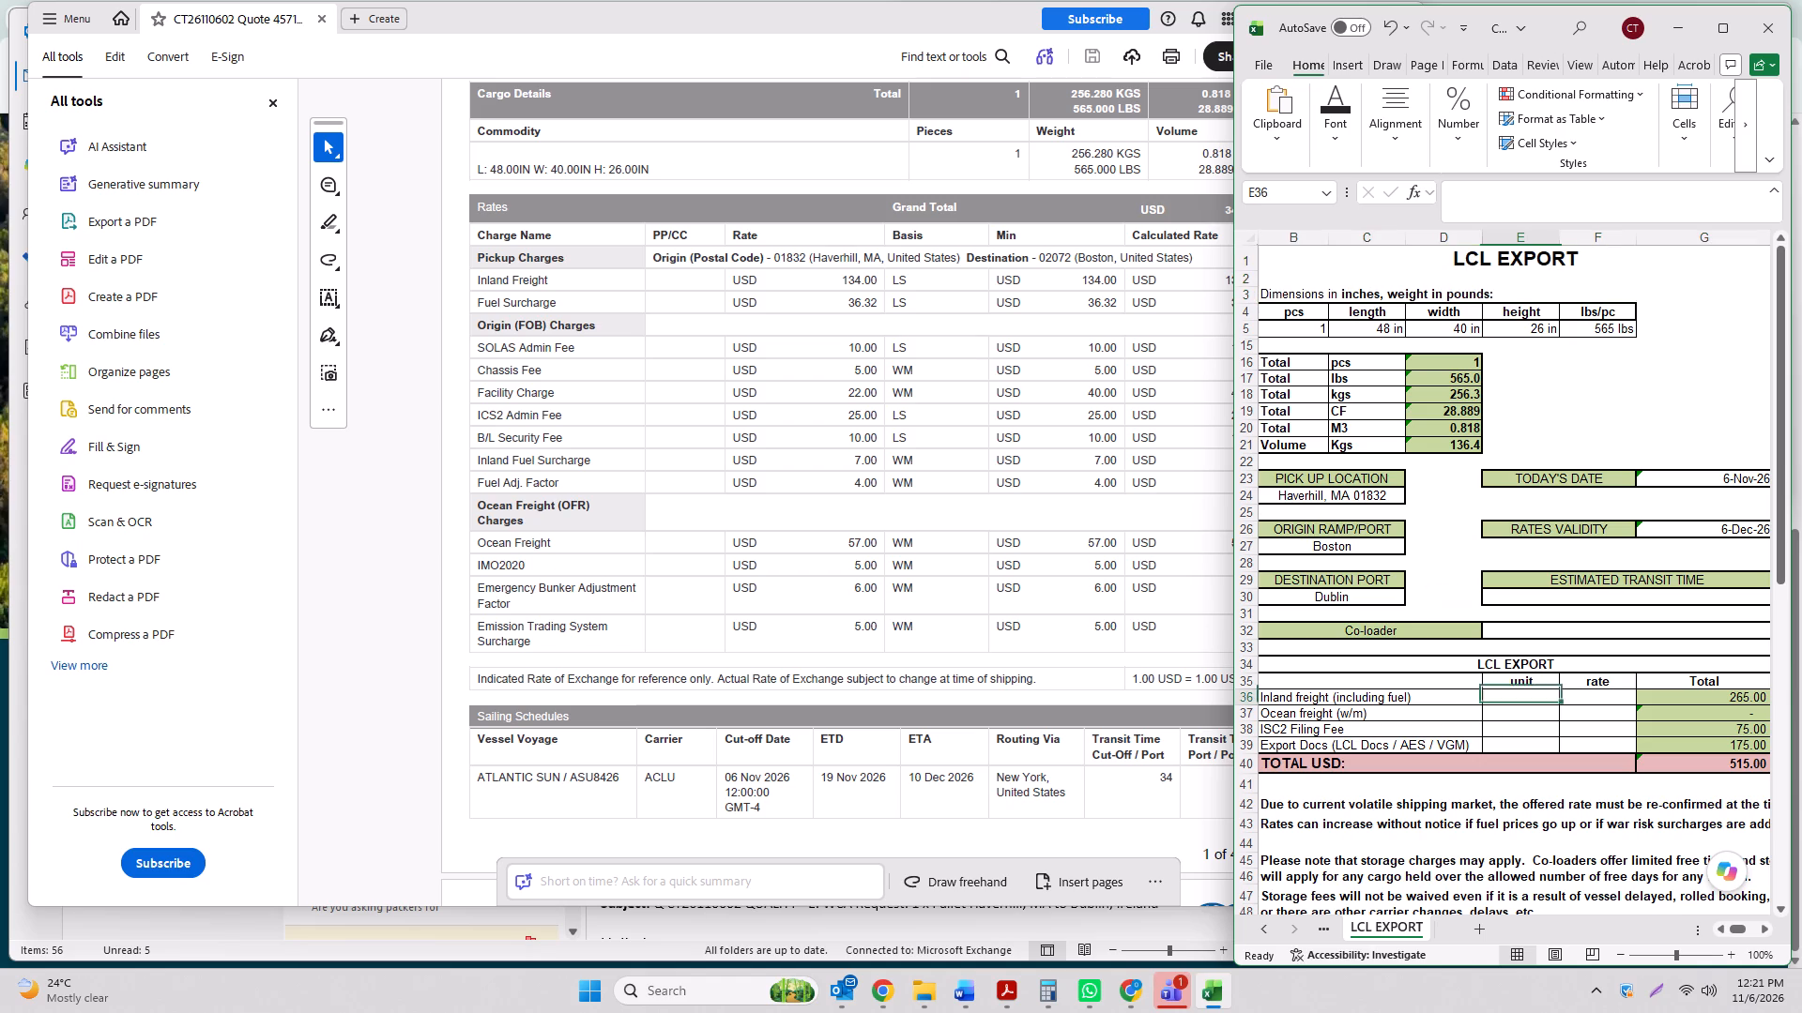
{"action": "left_click", "coordinate": [1049, 548]}
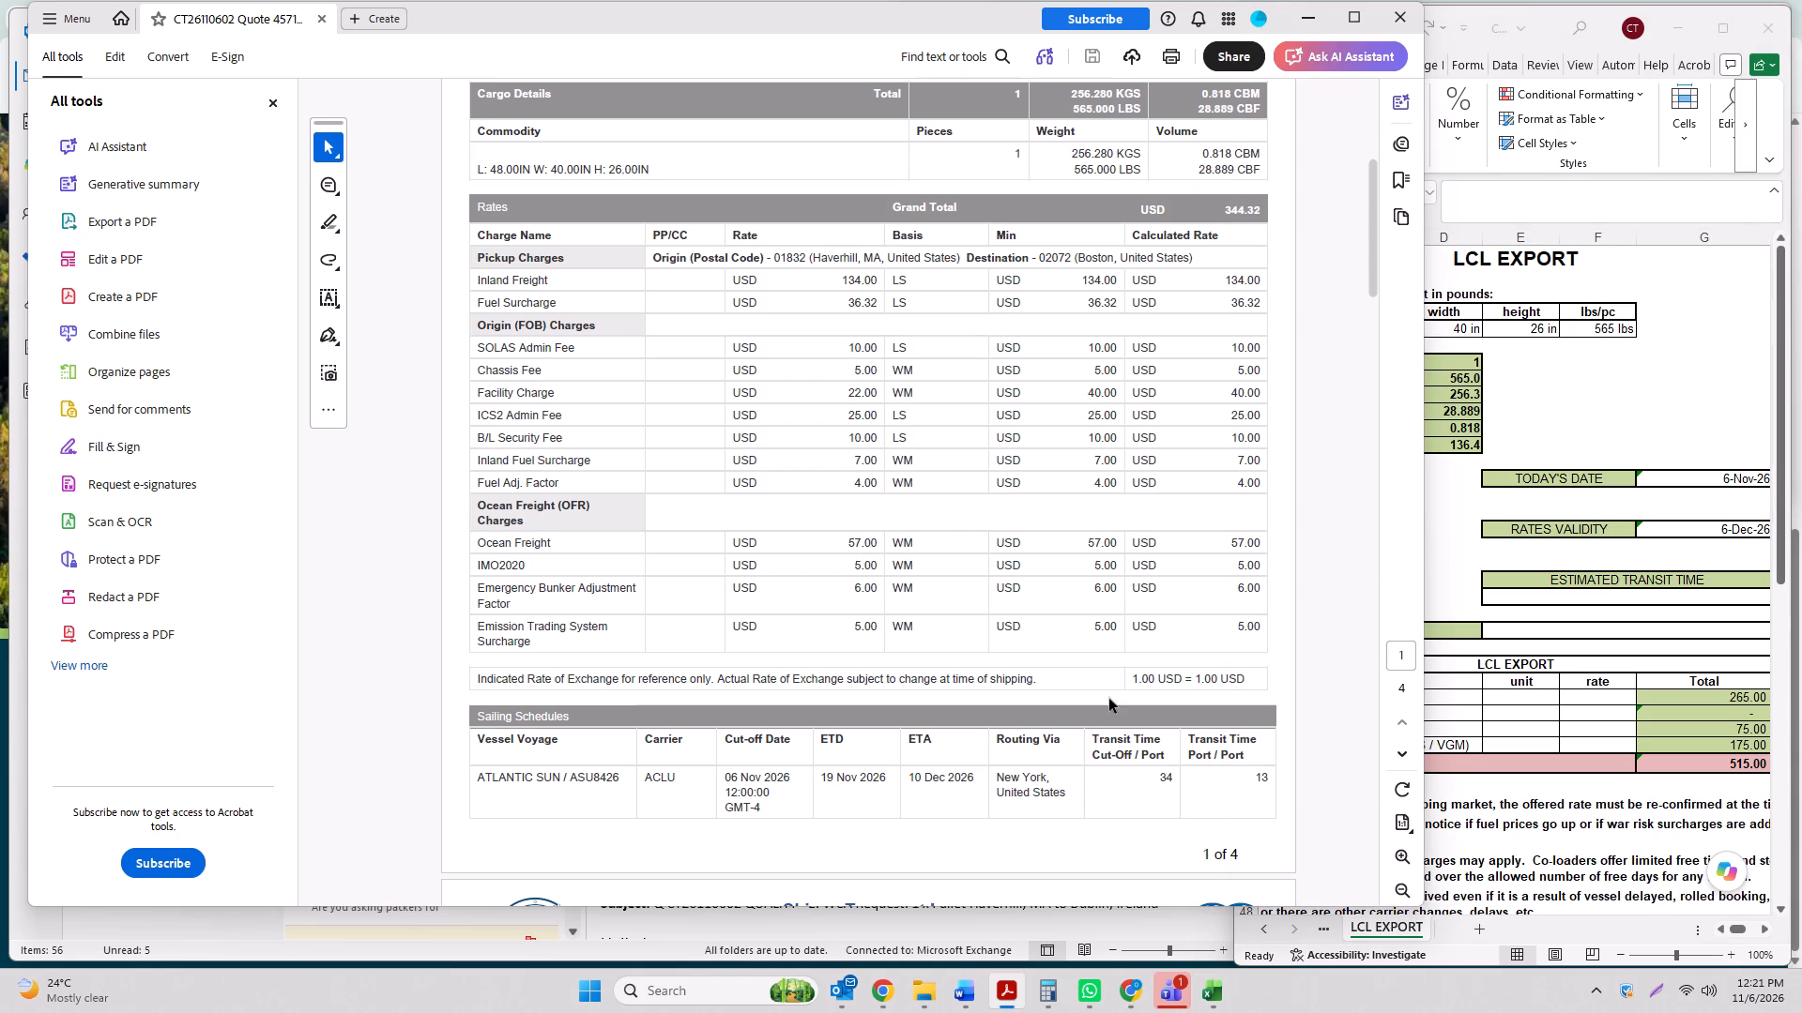
In Calculator, subtract the ocean freight charges 57, 11 and 5 from the Shipco quotation's grand total of 344.32.
{"action": "left_click", "coordinate": [1035, 996]}
{"action": "left_click", "coordinate": [424, 578]}
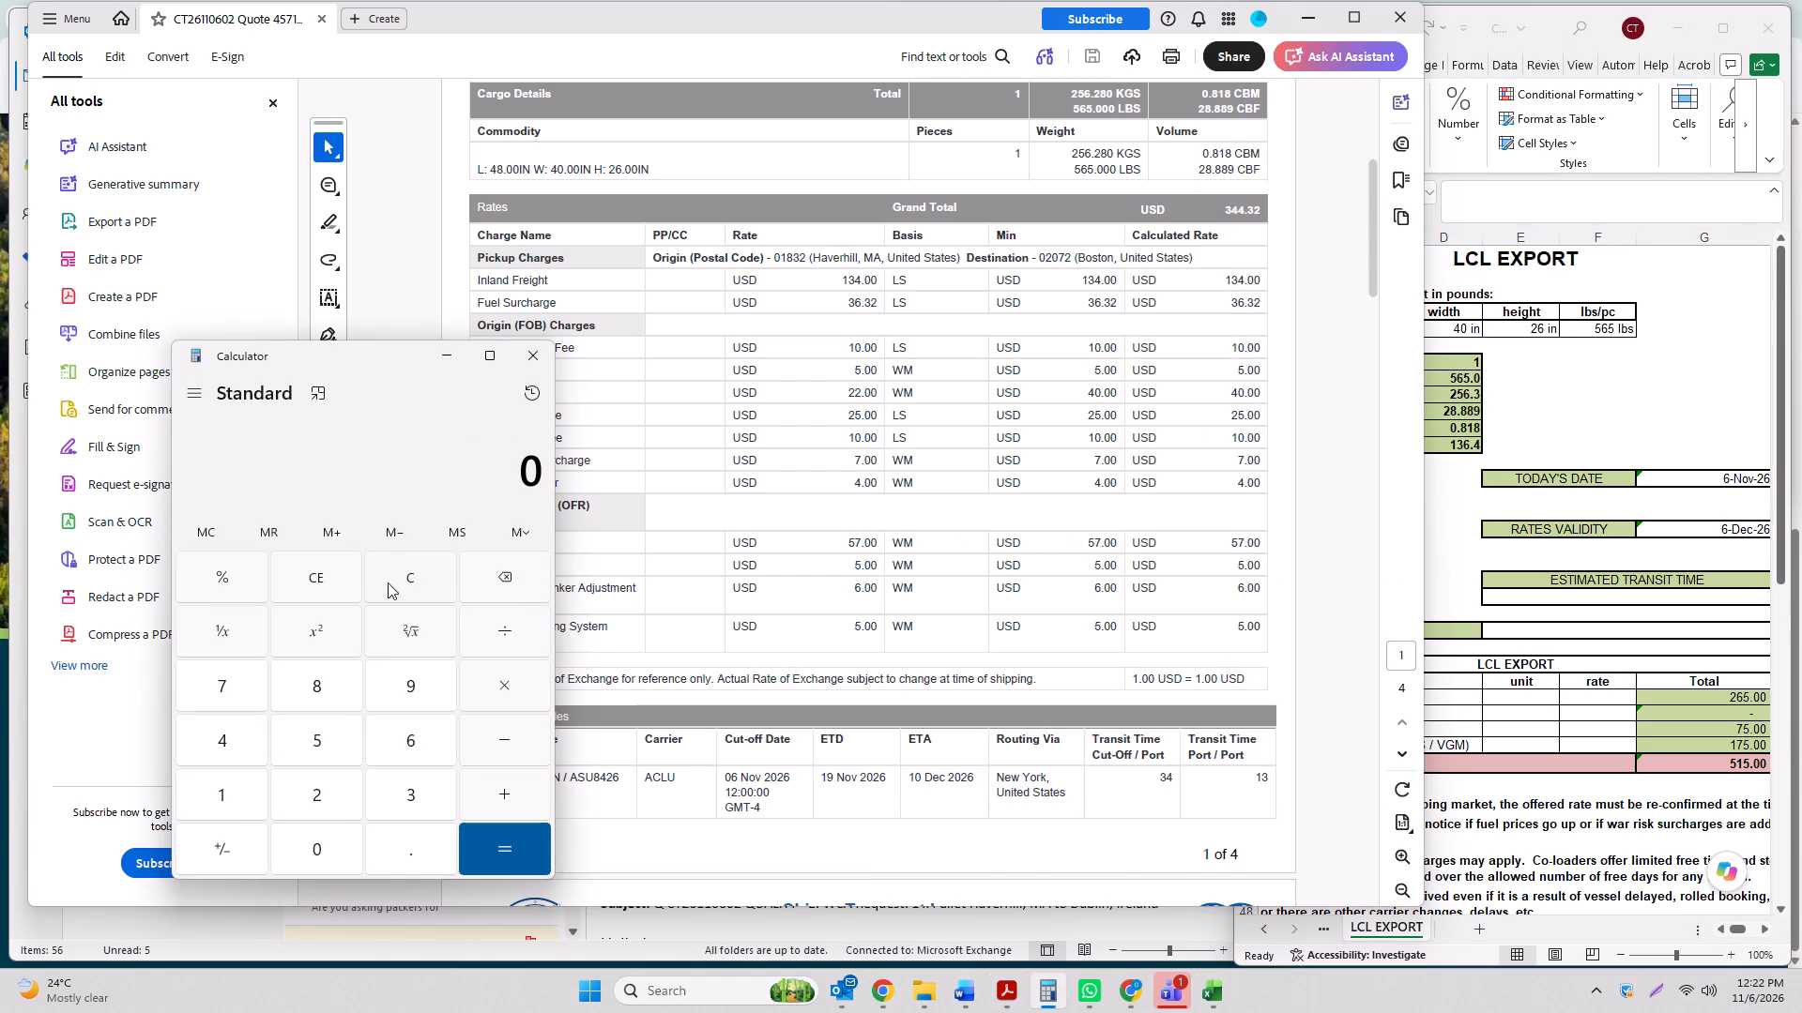
{"action": "left_click", "coordinate": [374, 358]}
{"action": "key", "text": "3"}
{"action": "key", "text": "4"}
{"action": "key", "text": "4"}
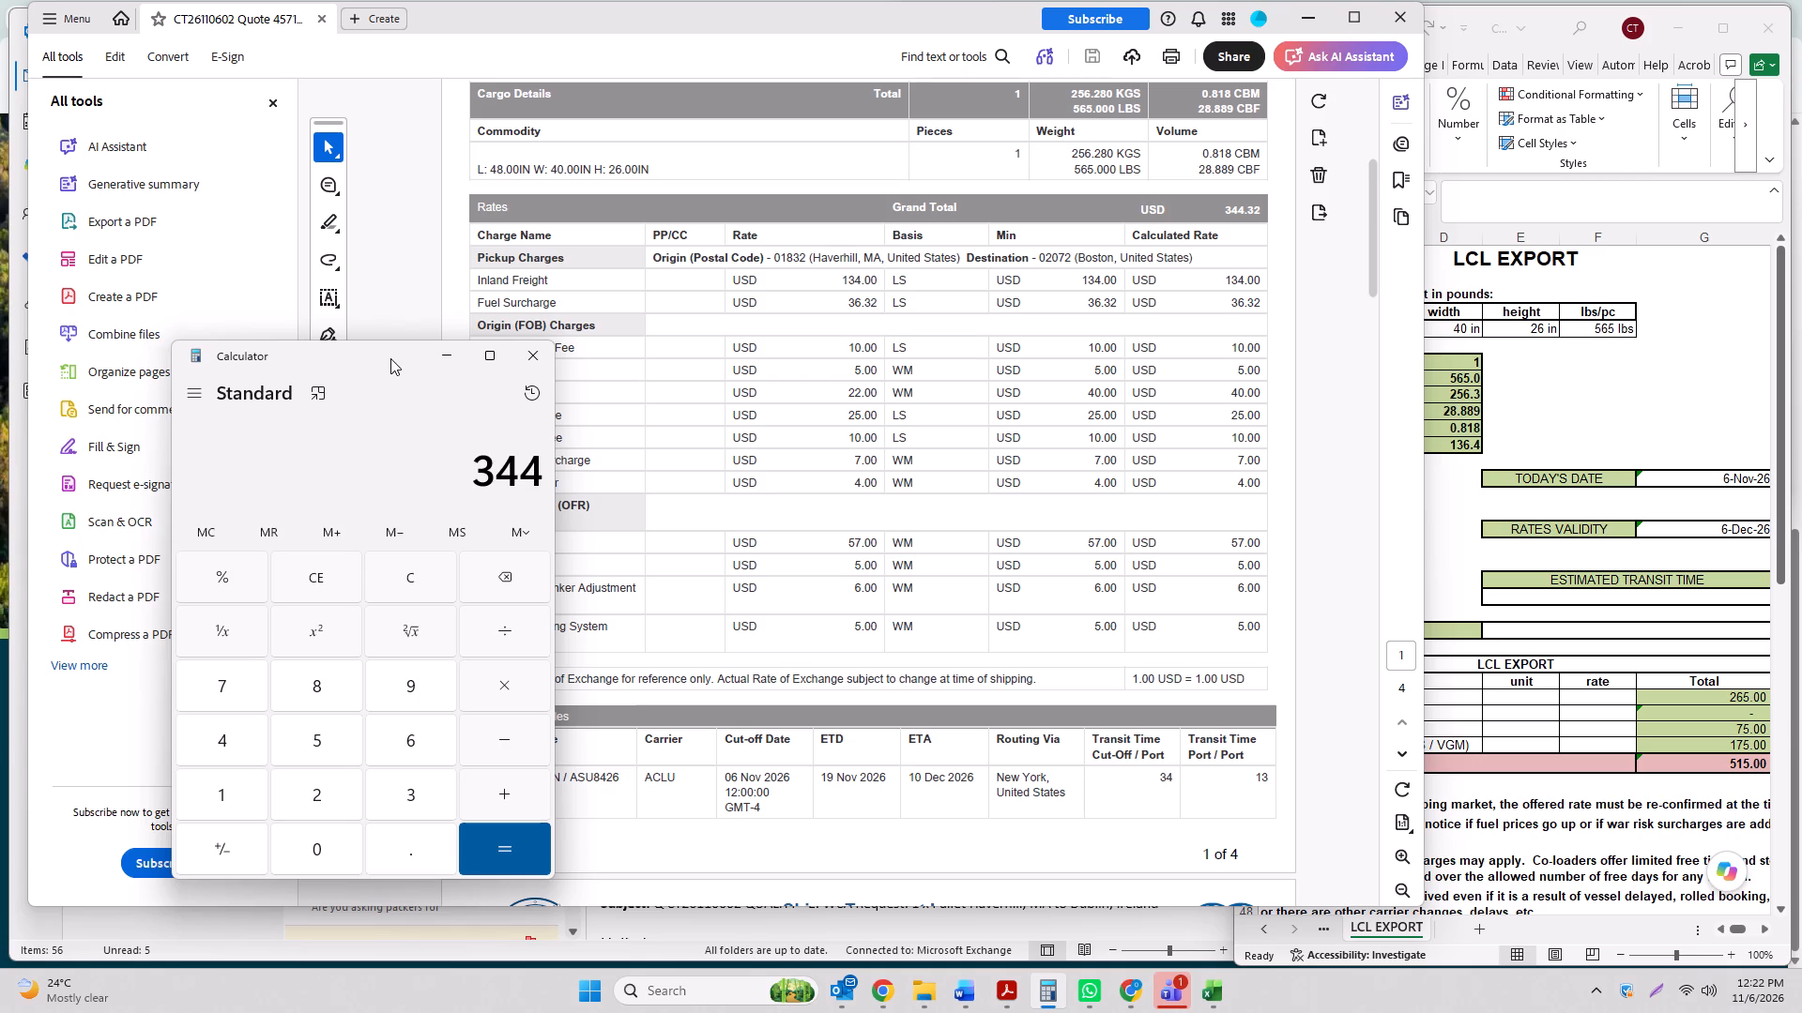
{"action": "key", "text": "period"}
{"action": "type", "text": "32"}
{"action": "key", "text": "minus"}
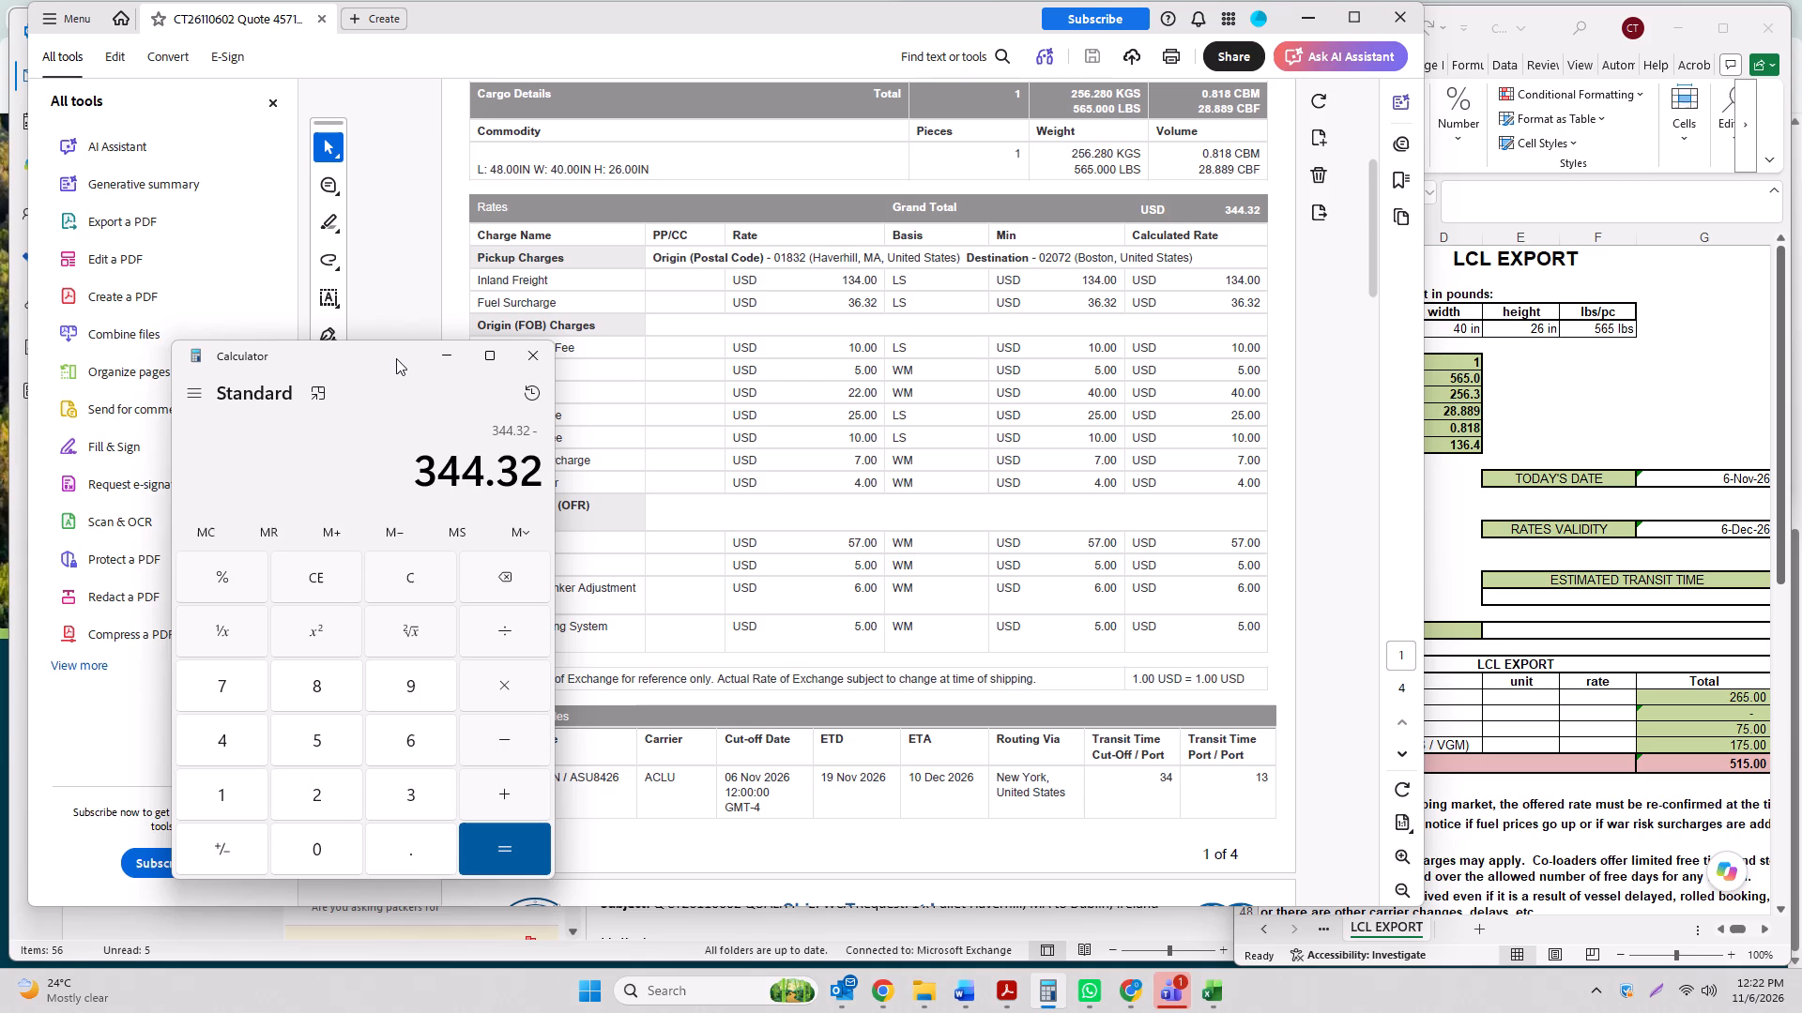
{"action": "key", "text": "5"}
{"action": "key", "text": "7"}
{"action": "key", "text": "minus"}
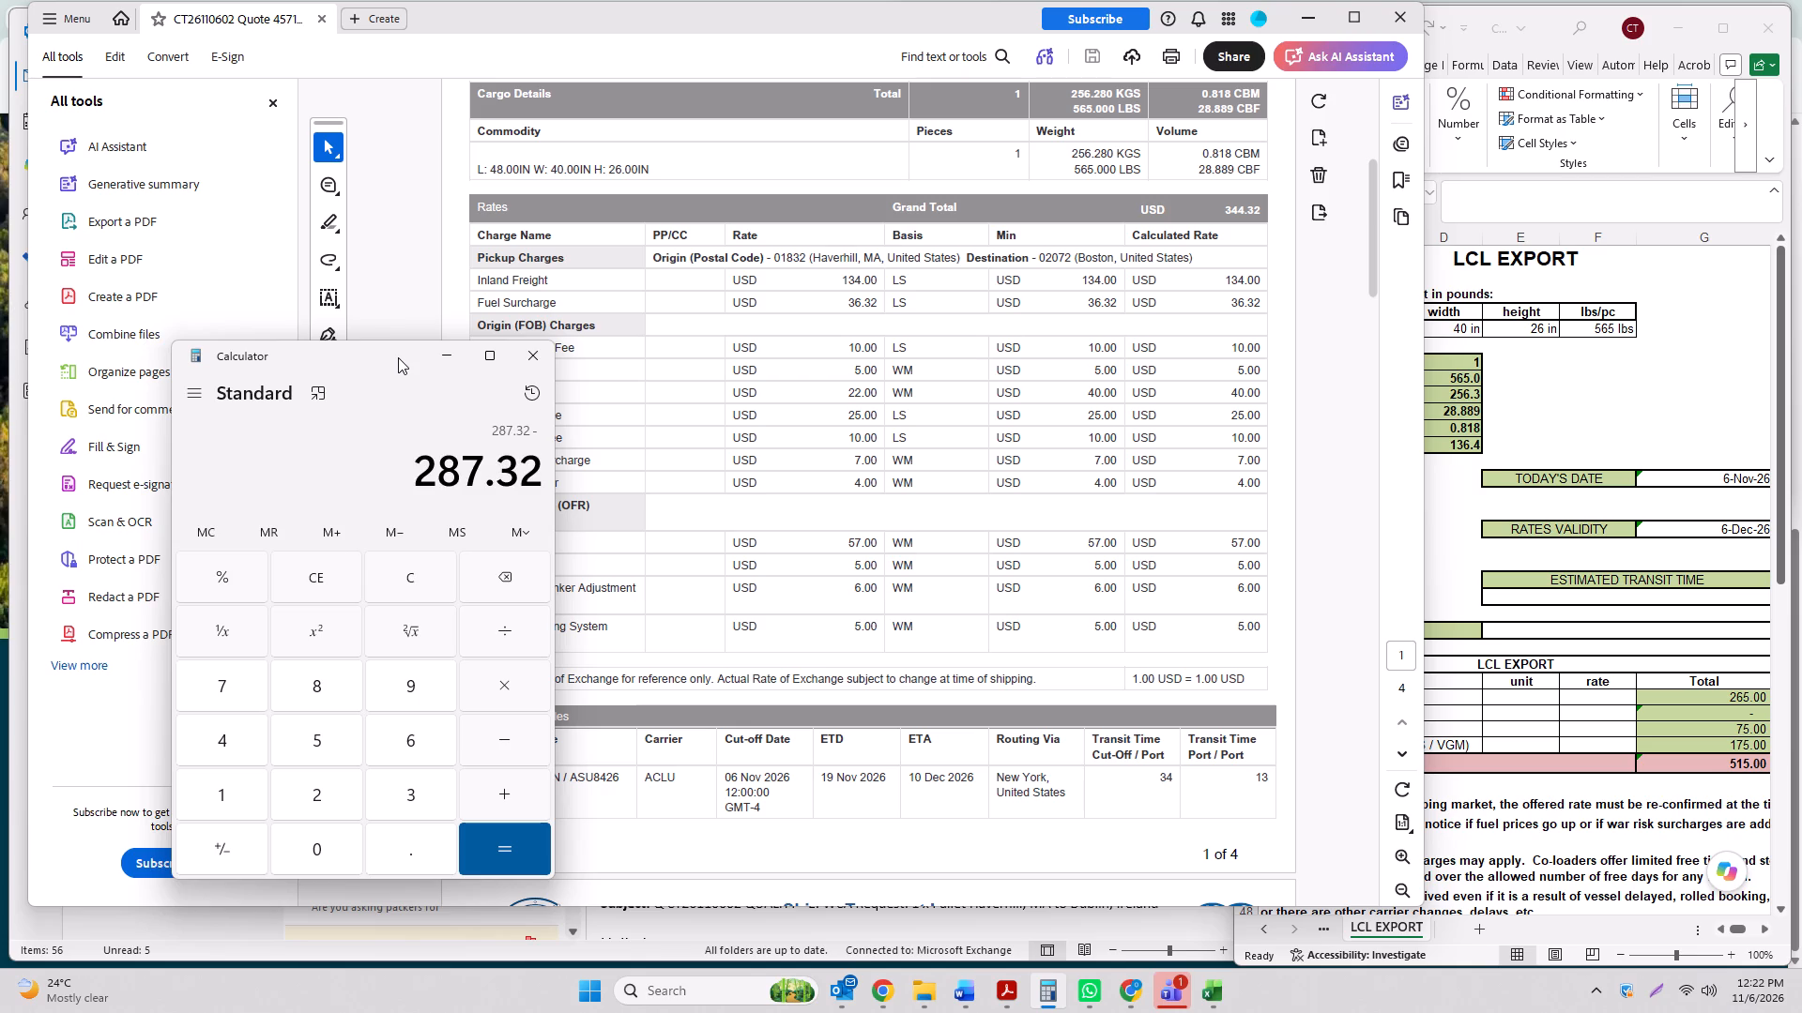
{"action": "type", "text": "11"}
{"action": "key", "text": "minus"}
{"action": "key", "text": "5"}
{"action": "key", "text": "Return"}
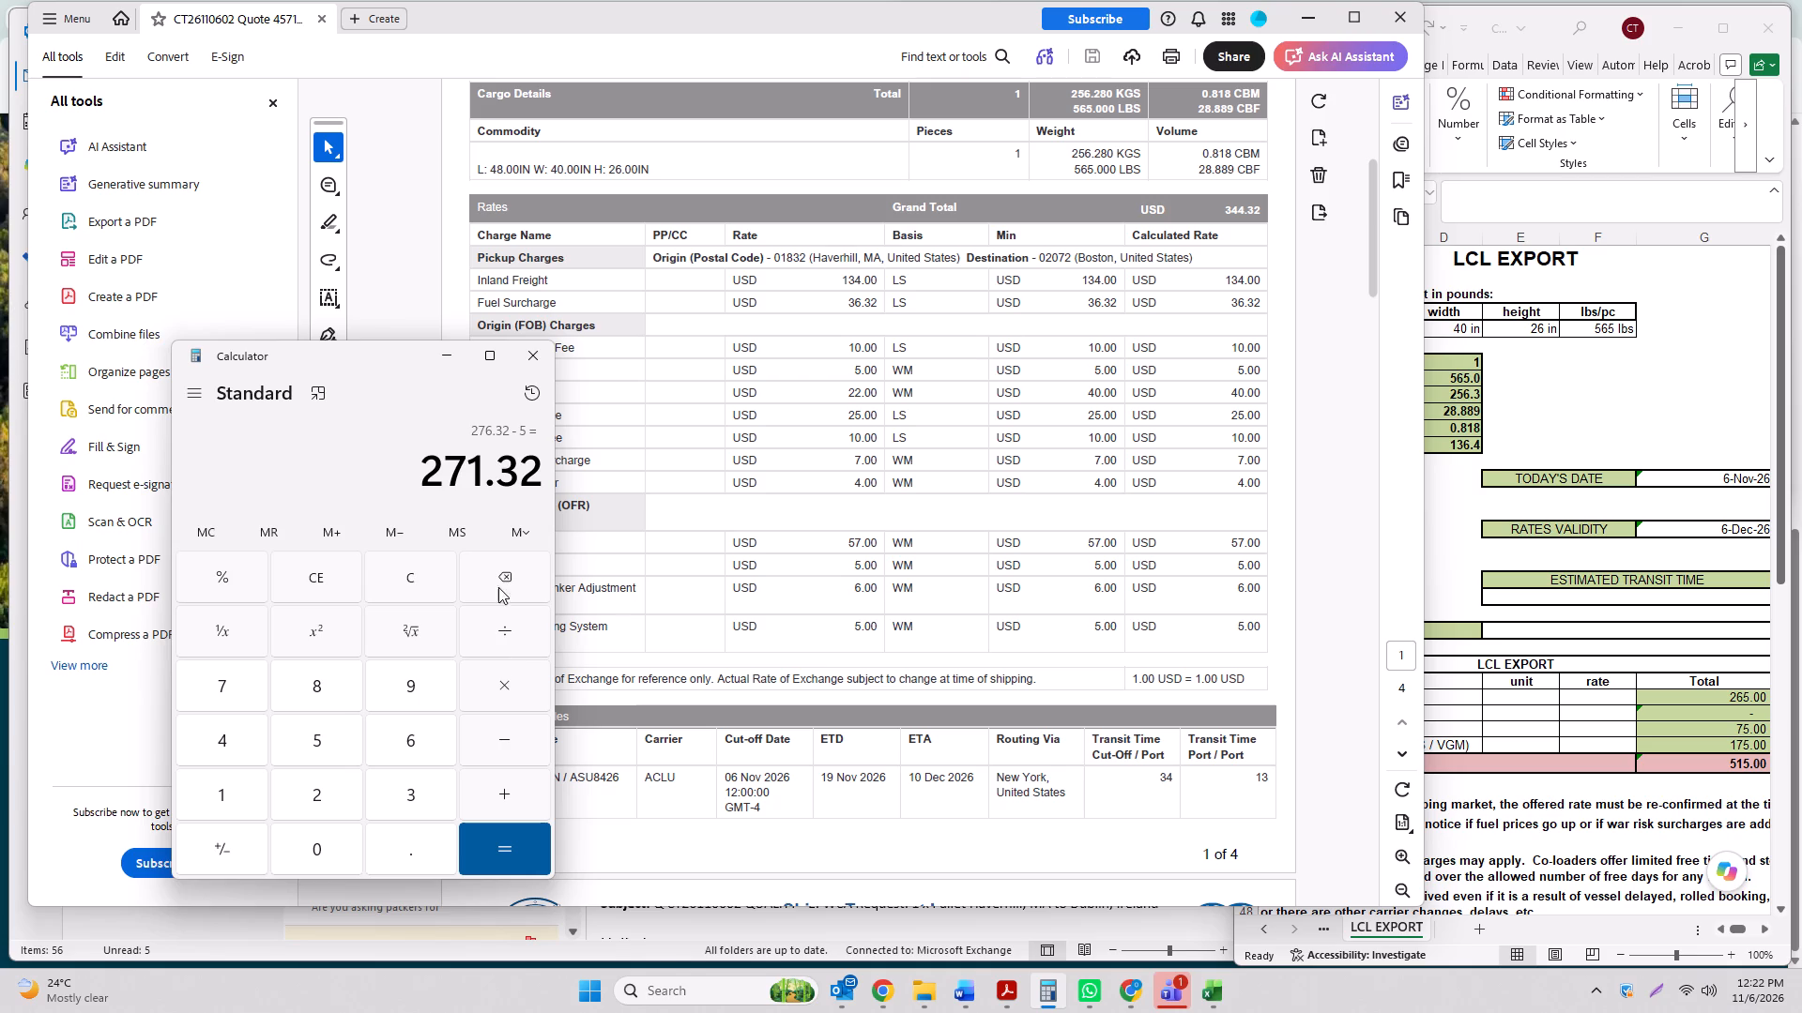
In Calculator, add a 30% markup to the 271.32 subtotal.
{"action": "left_click", "coordinate": [517, 779]}
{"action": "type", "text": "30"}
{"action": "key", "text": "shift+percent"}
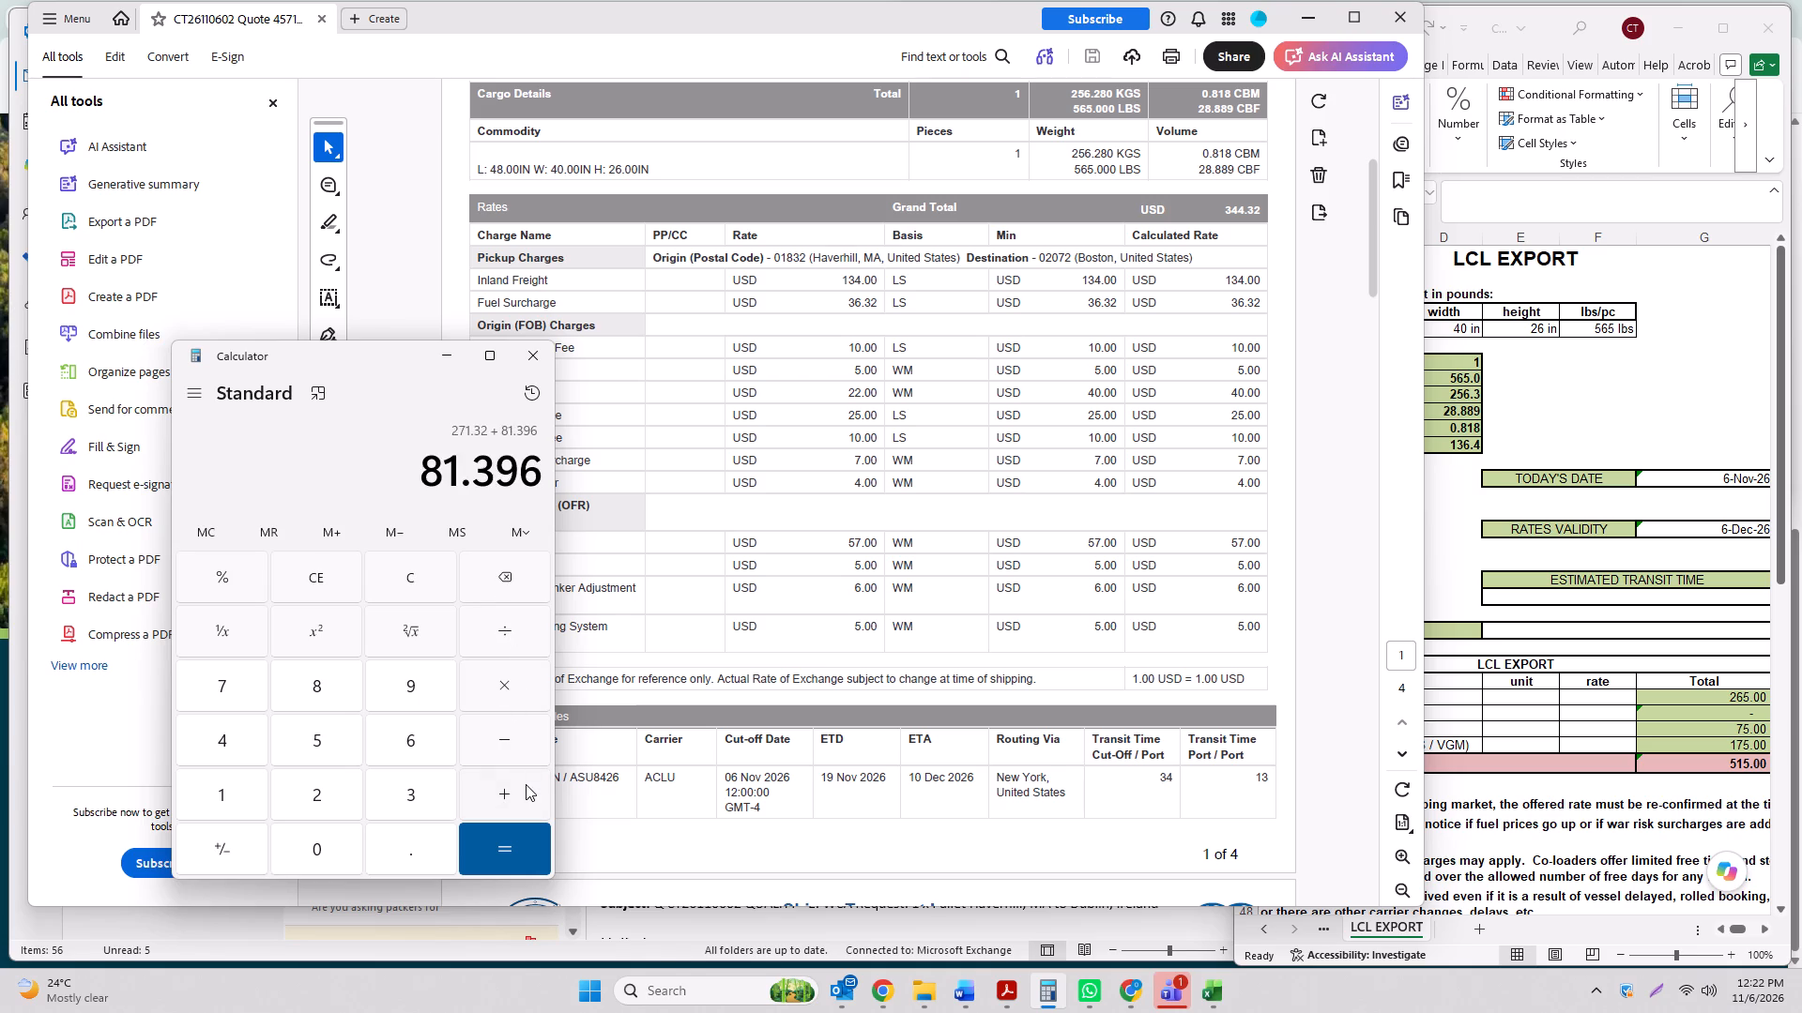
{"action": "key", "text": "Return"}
{"action": "scroll", "coordinate": [530, 781], "scroll_direction": "up", "scroll_amount": 1}
{"action": "left_click", "coordinate": [1671, 690]}
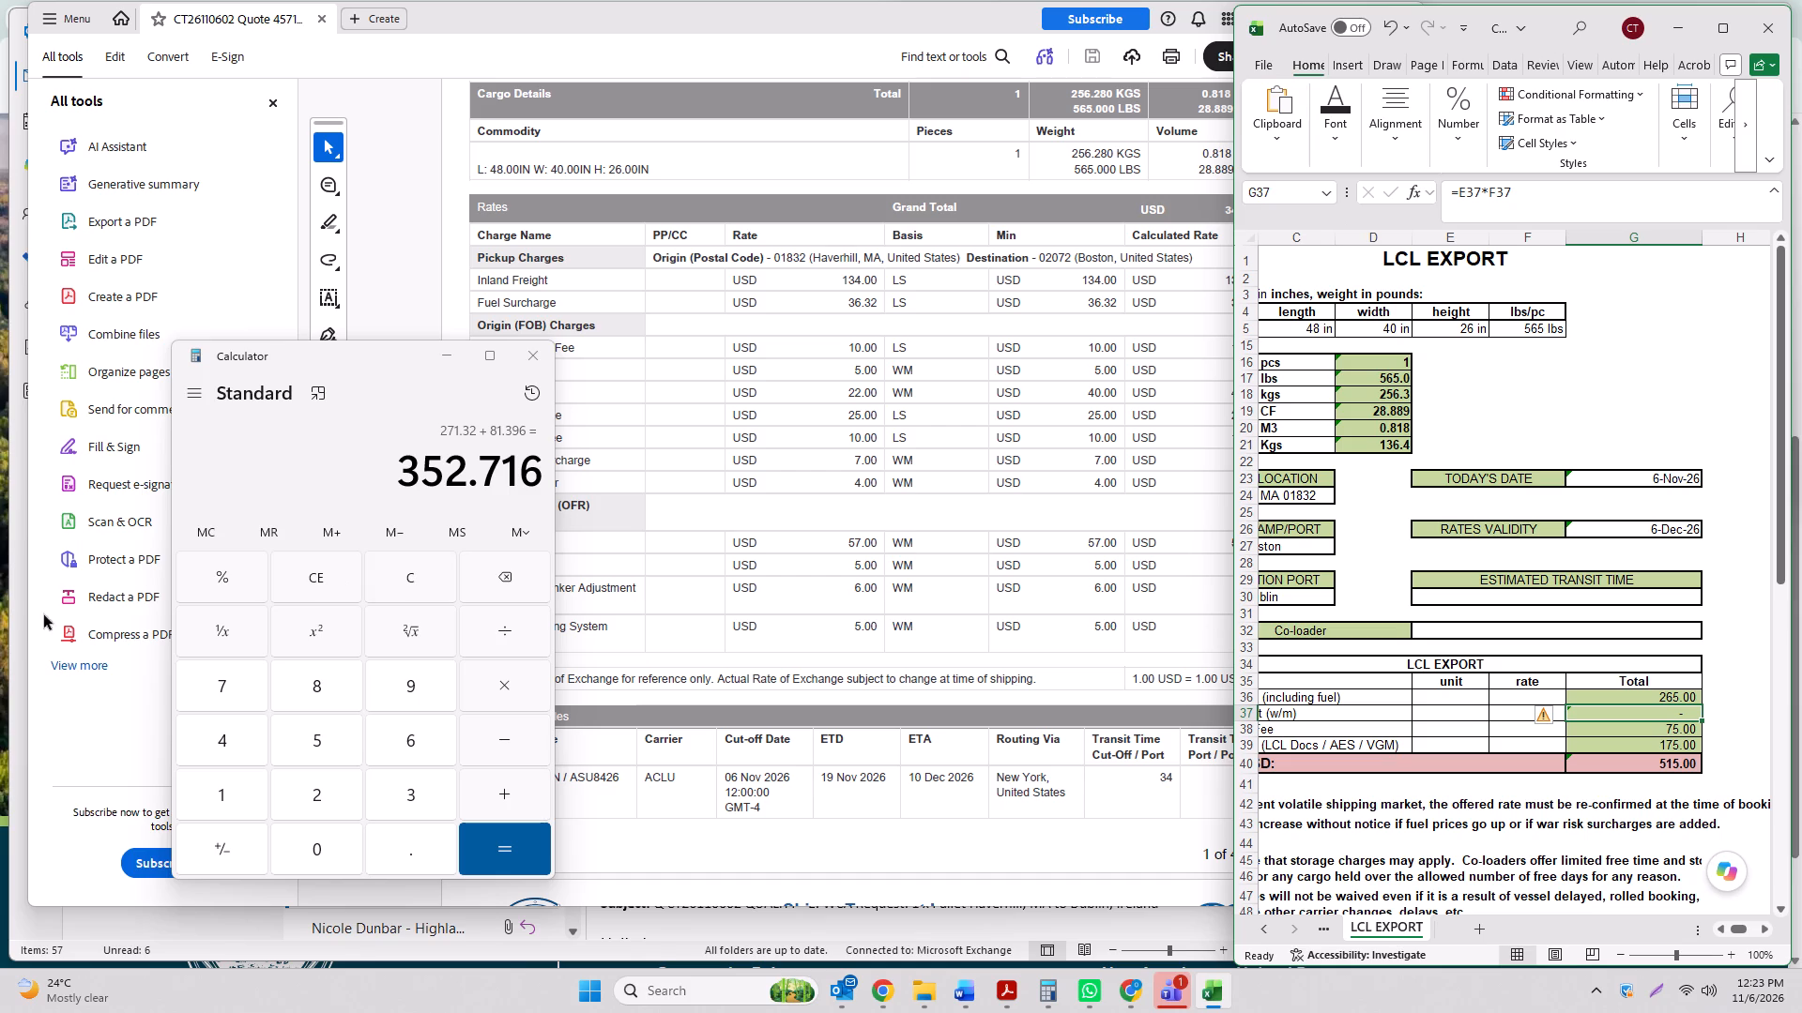
In the Excel LCL EXPORT sheet, set the total for Inland freight (including fuel) to 350.
{"action": "left_click", "coordinate": [1671, 693]}
{"action": "type", "text": "350"}
{"action": "key", "text": "Return"}
Enter 1 as the unit for Ocean freight (w/m) in the LCL EXPORT table.
{"action": "key", "text": "Left"}
{"action": "key", "text": "Left"}
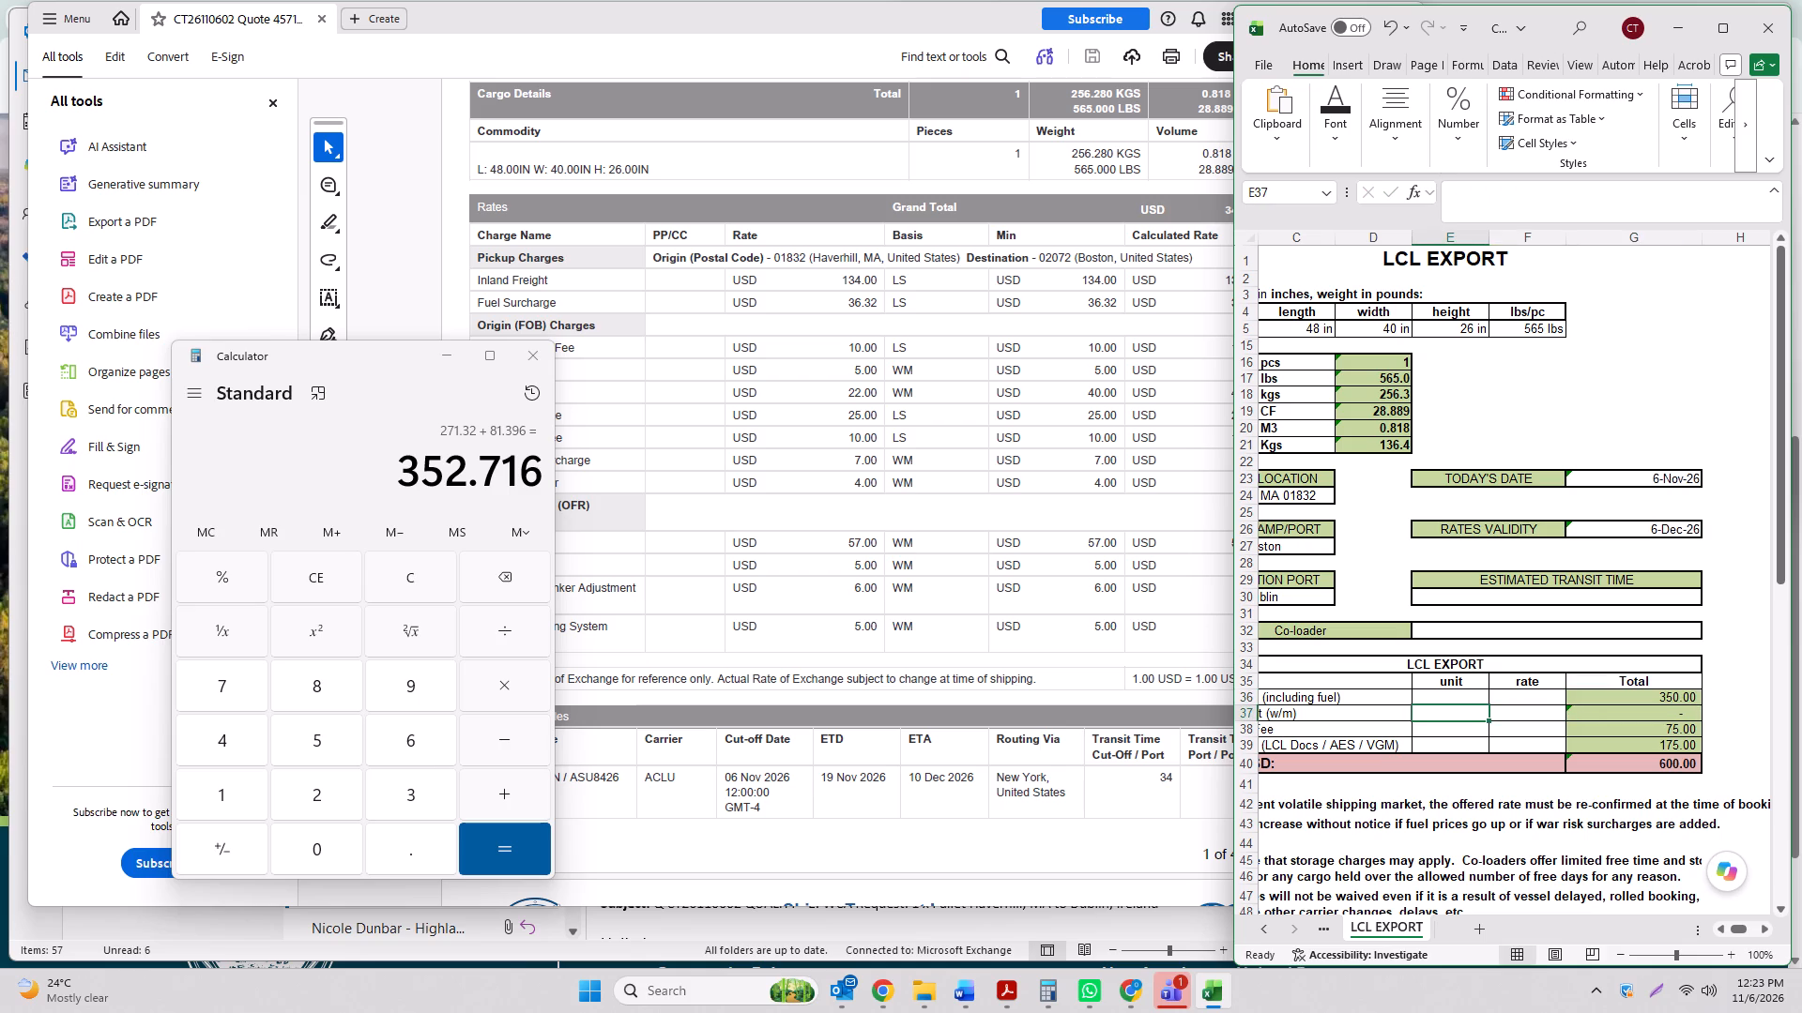
{"action": "key", "text": "1"}
{"action": "key", "text": "Tab"}
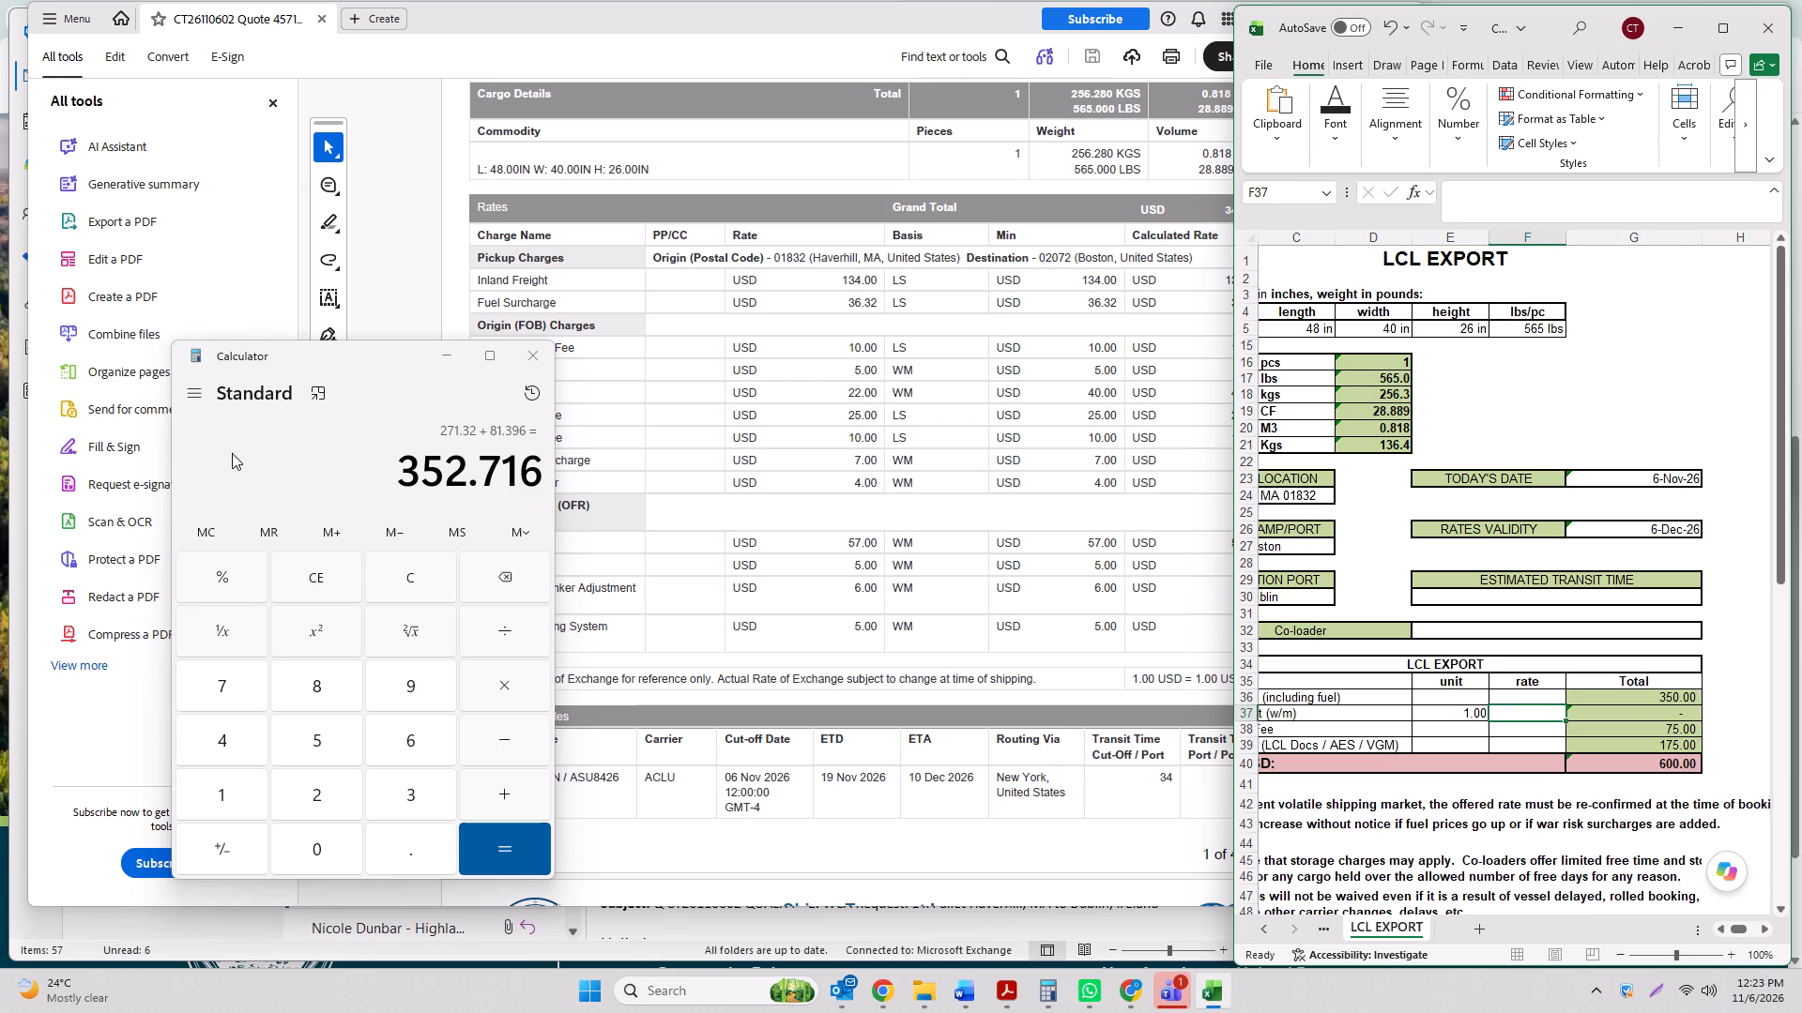
In Calculator, add Shipco's ocean freight charges 57, 11 and 5 plus an extra 20.
{"action": "left_click", "coordinate": [294, 472]}
{"action": "left_click", "coordinate": [1034, 498]}
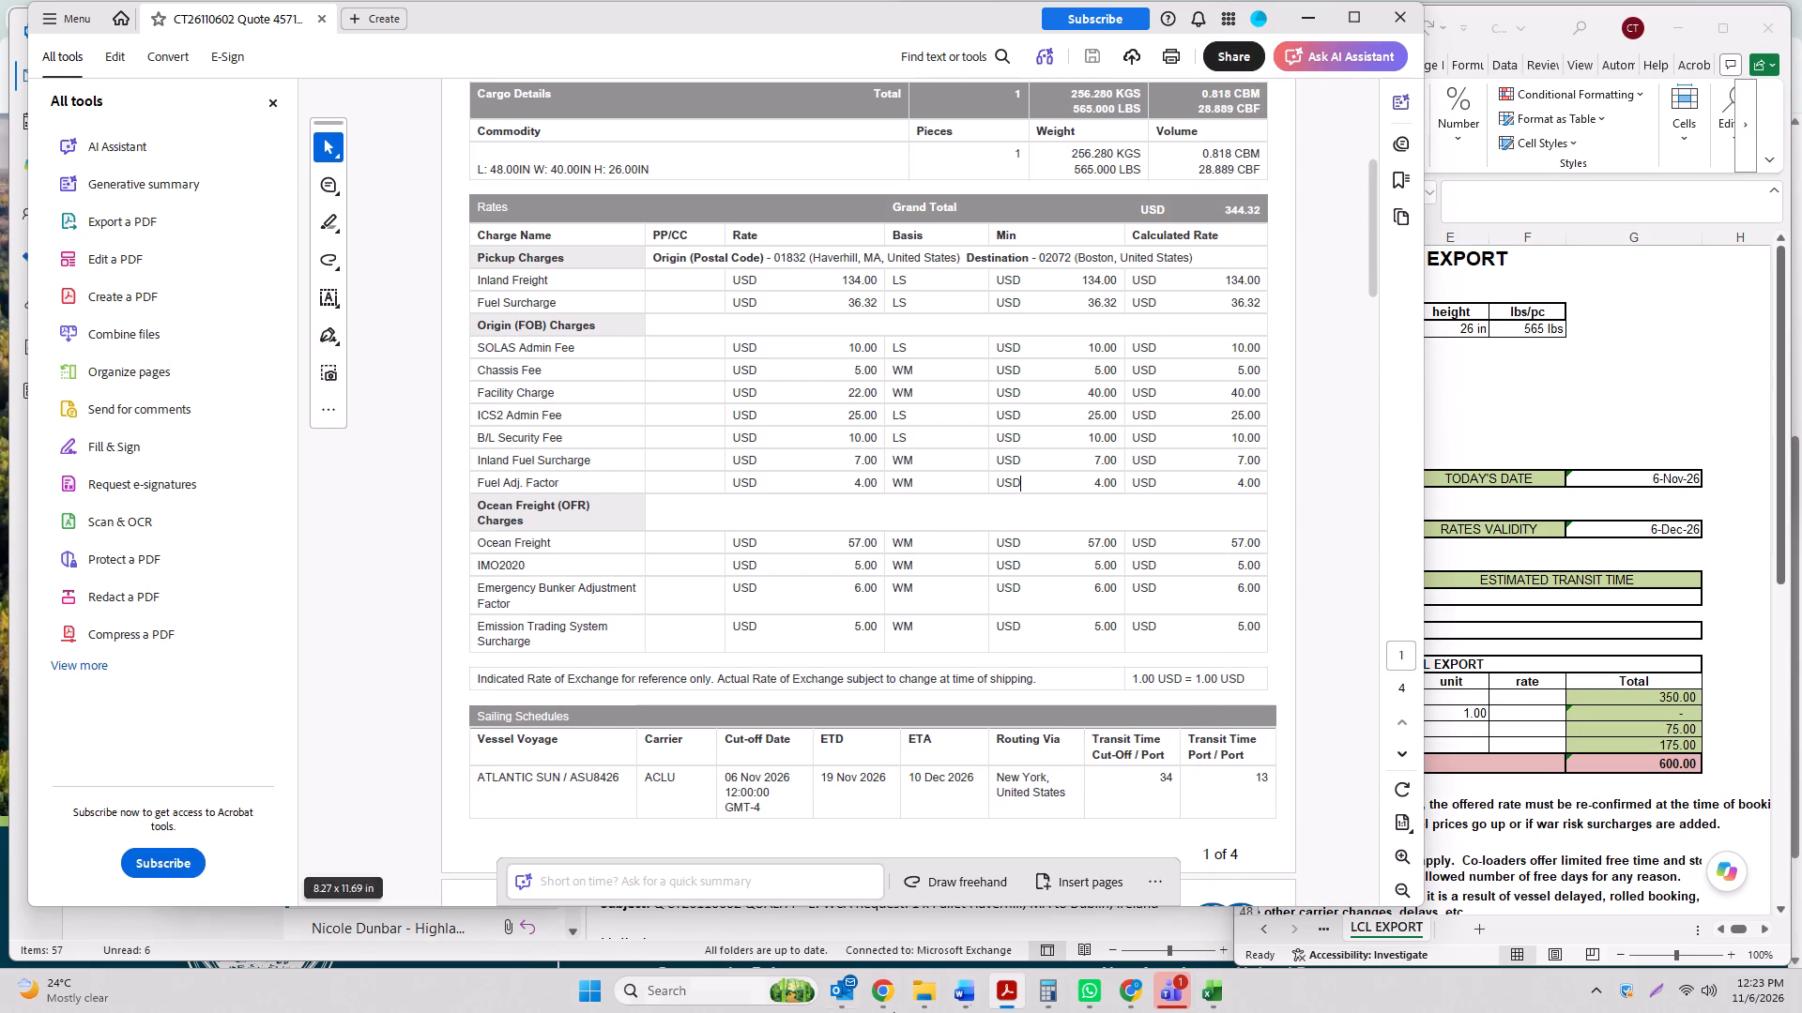
{"action": "left_click", "coordinate": [1055, 996]}
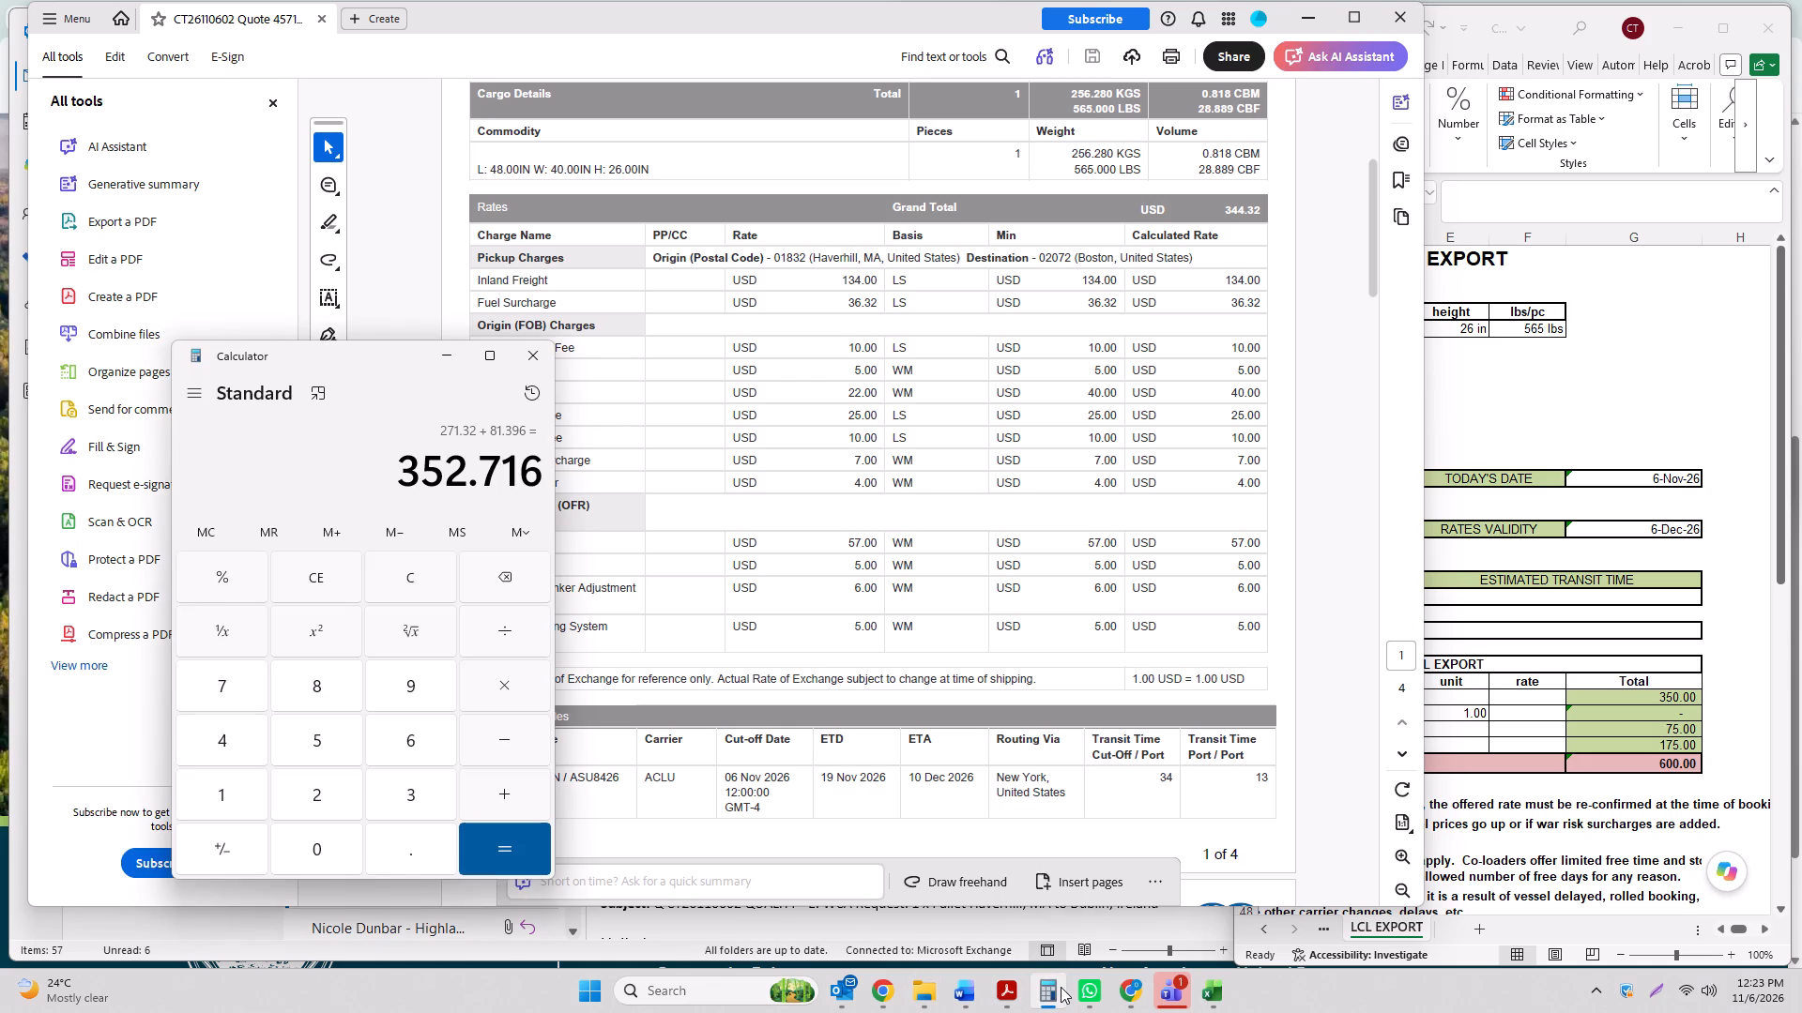
{"action": "type", "text": "57+"}
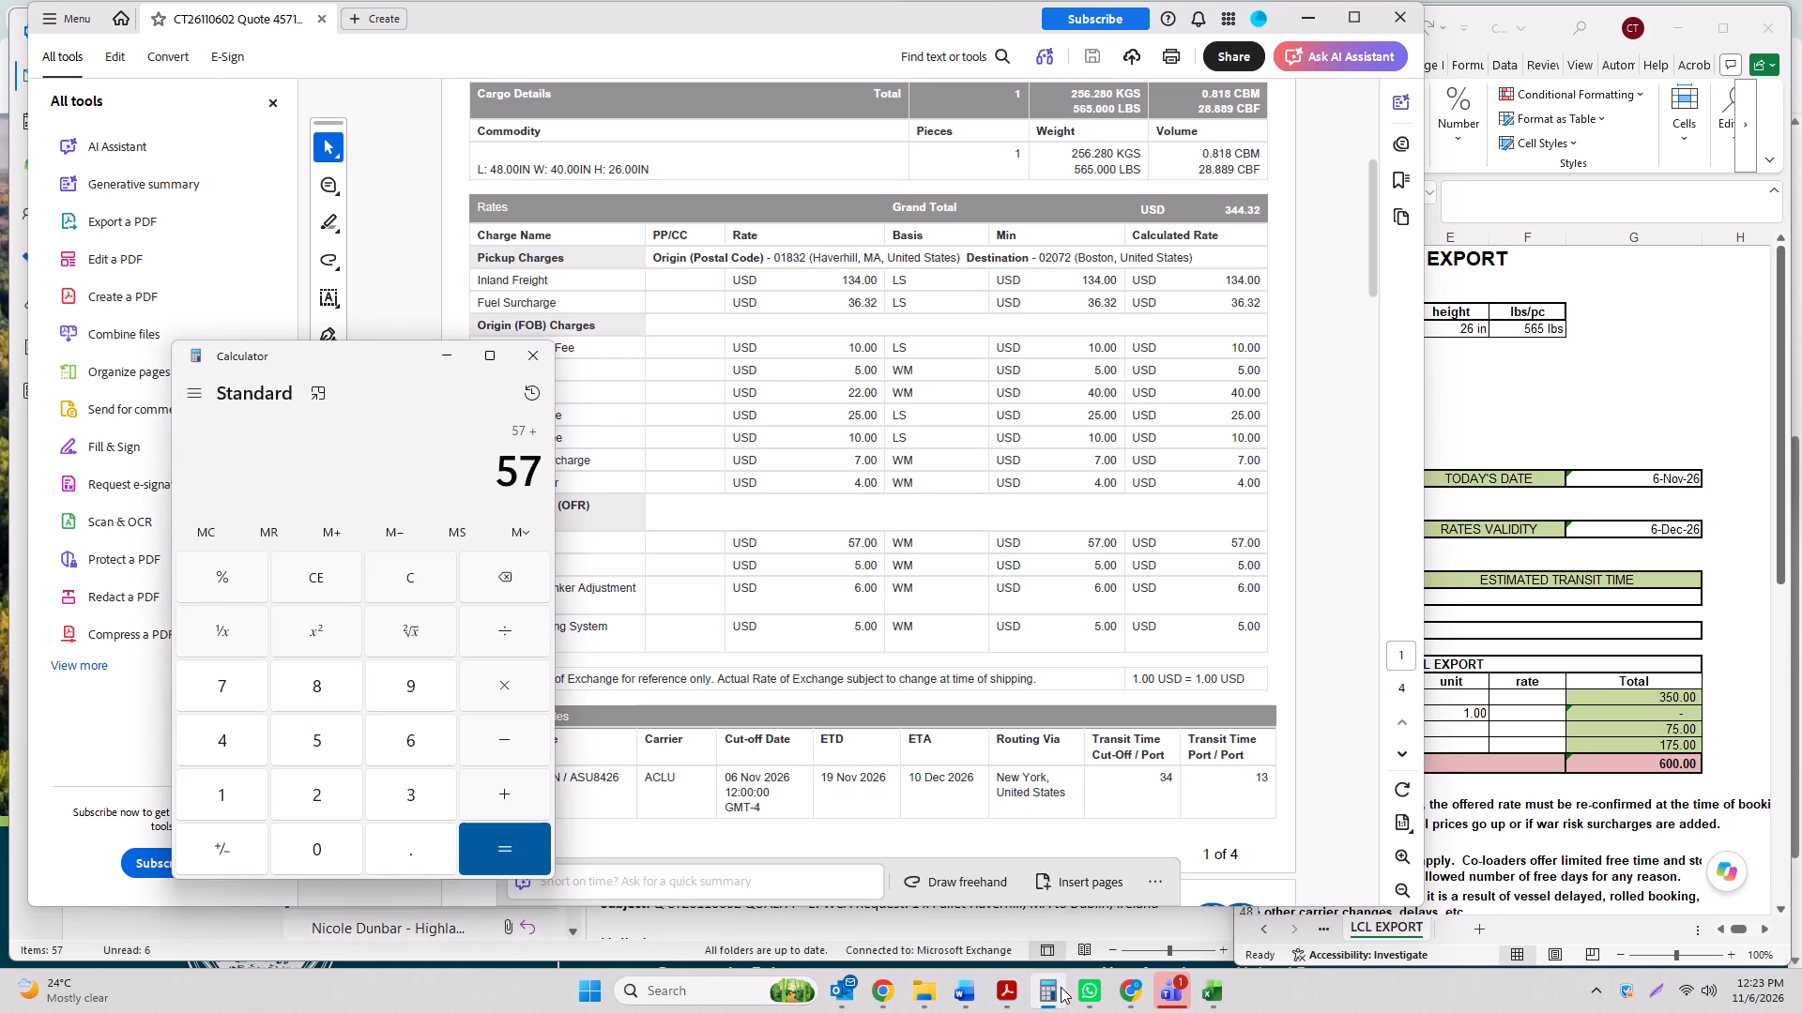
{"action": "type", "text": "11+"}
{"action": "type", "text": "5+"}
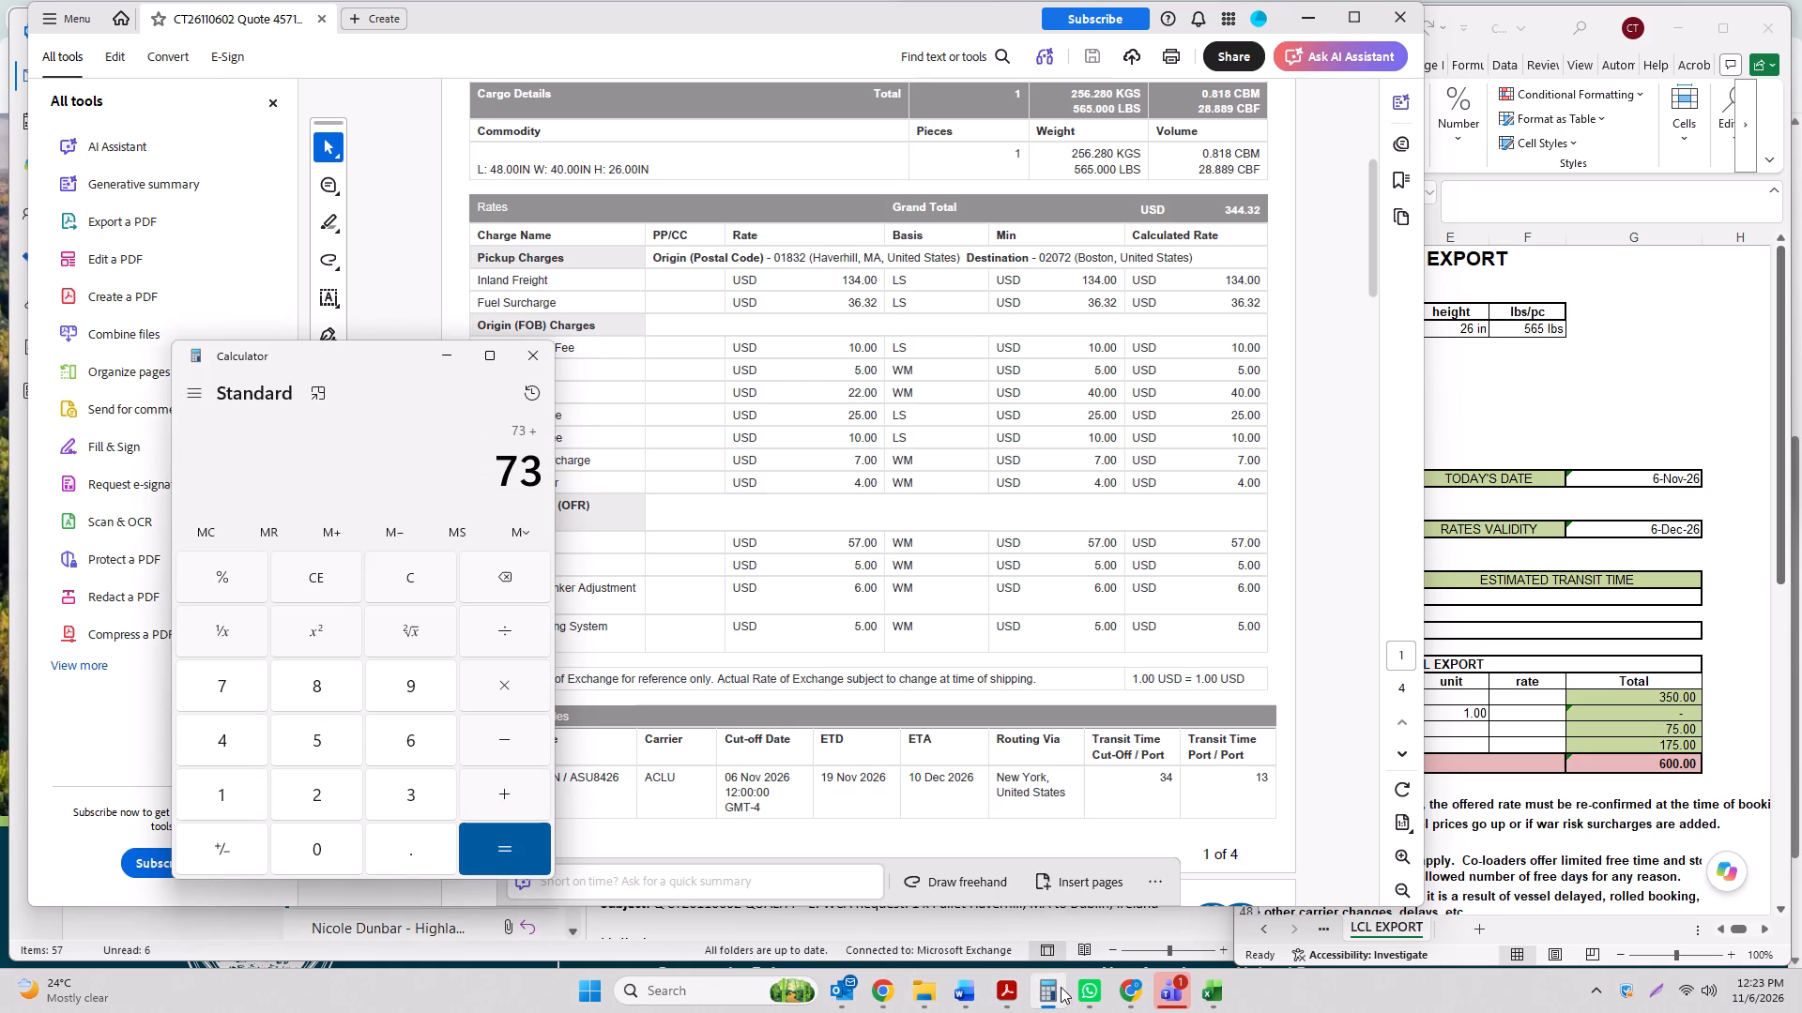
{"action": "key", "text": "plus"}
{"action": "type", "text": "20"}
{"action": "key", "text": "Return"}
In the Excel LCL EXPORT table, enter 95 as the rate for Ocean freight (w/m).
{"action": "left_click", "coordinate": [1529, 710]}
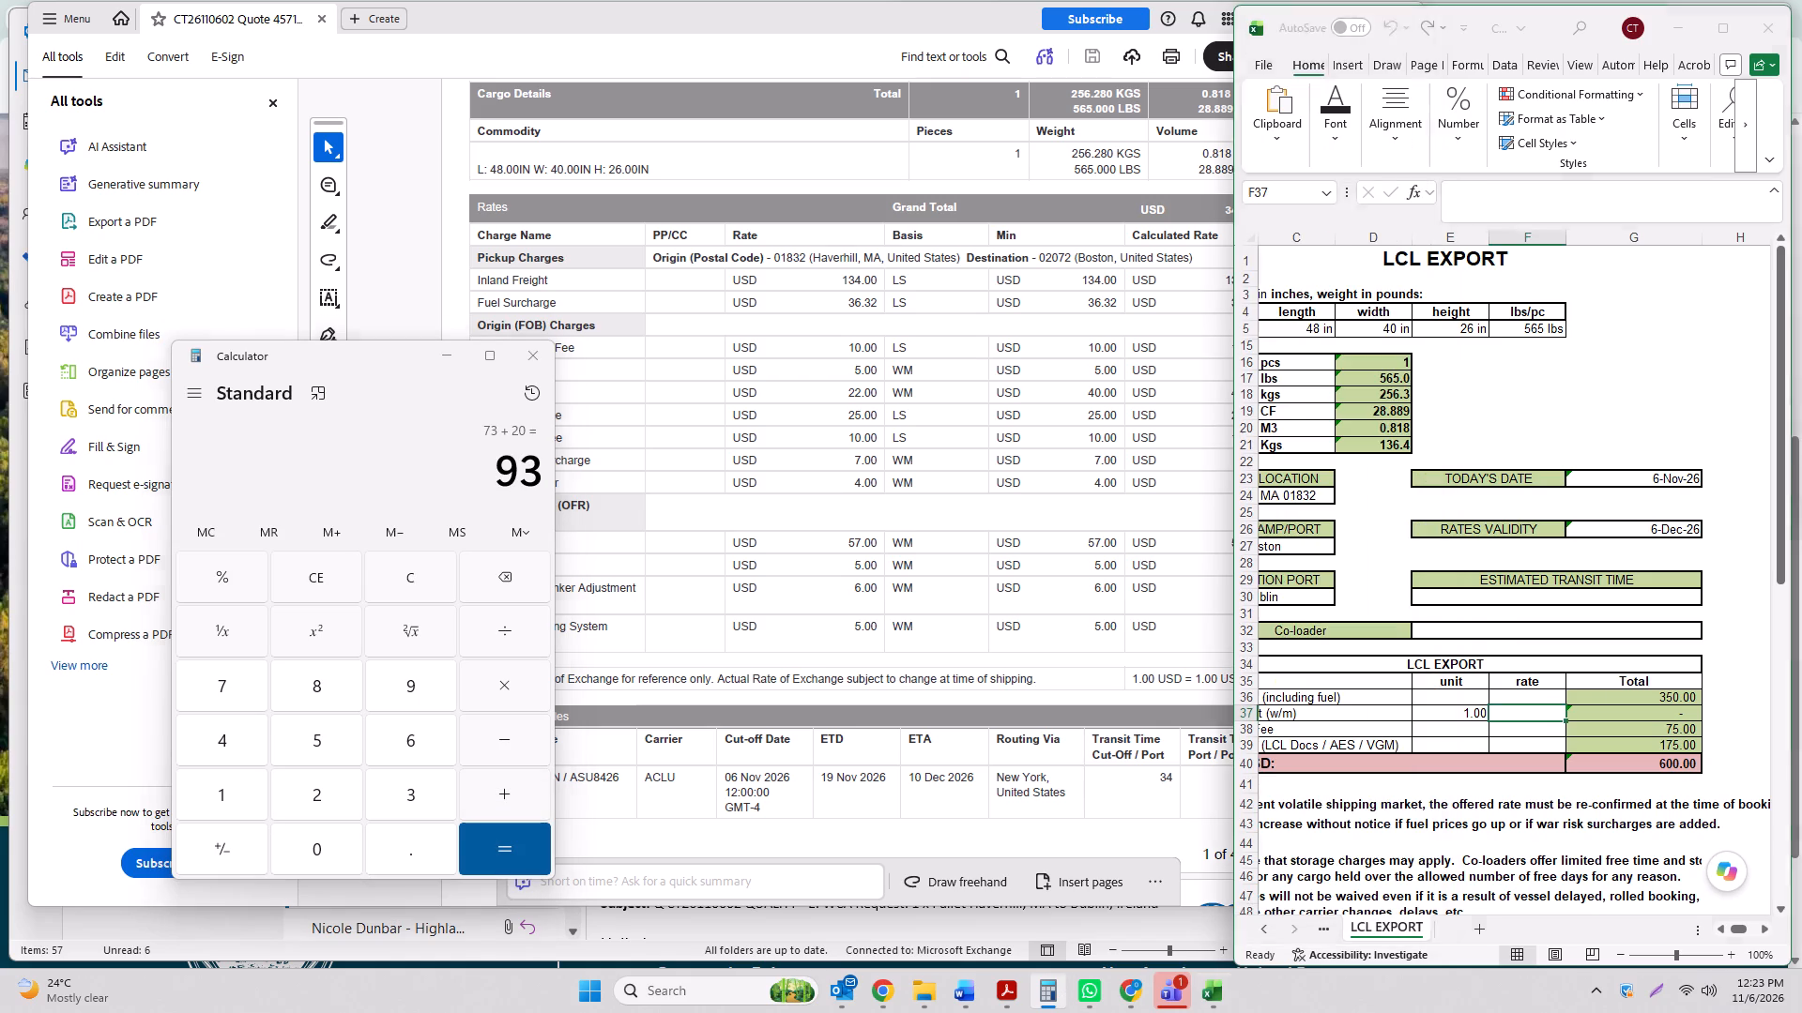
{"action": "type", "text": "95"}
{"action": "key", "text": "Return"}
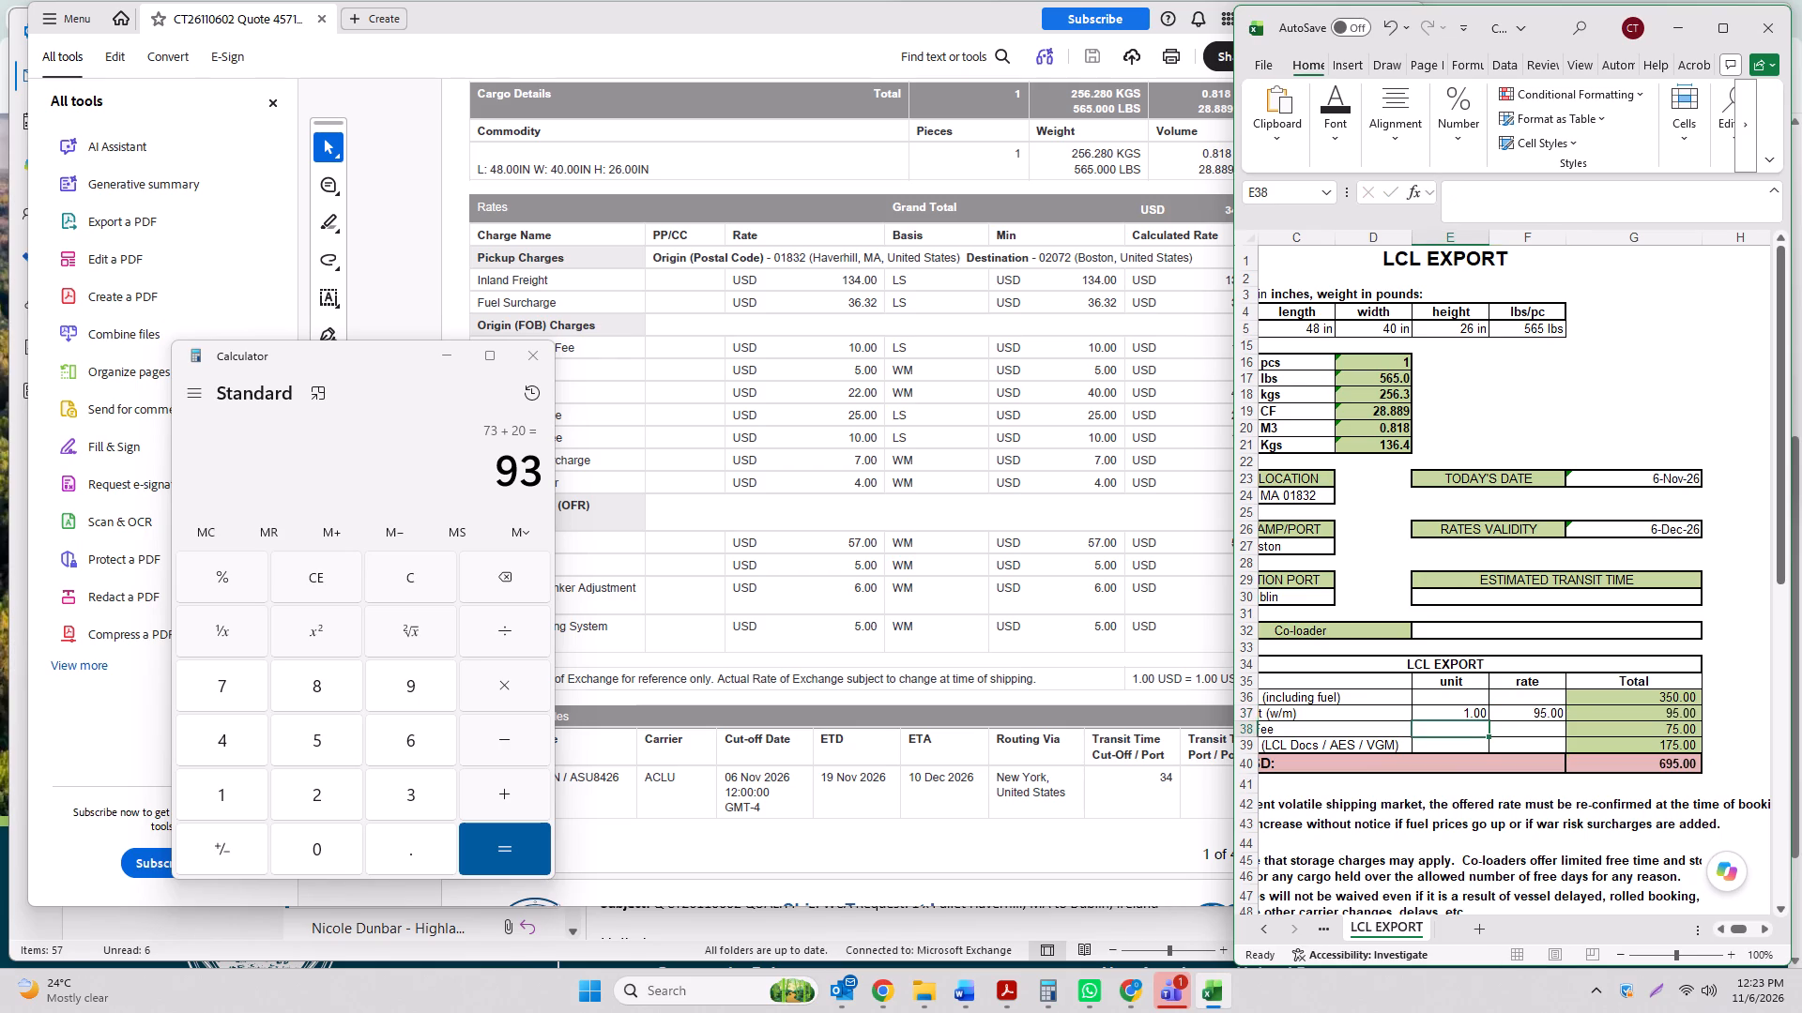
Enter SHIPCO as the co-loader in the empty cell beside the Co-loader label.
{"action": "left_click", "coordinate": [1462, 631]}
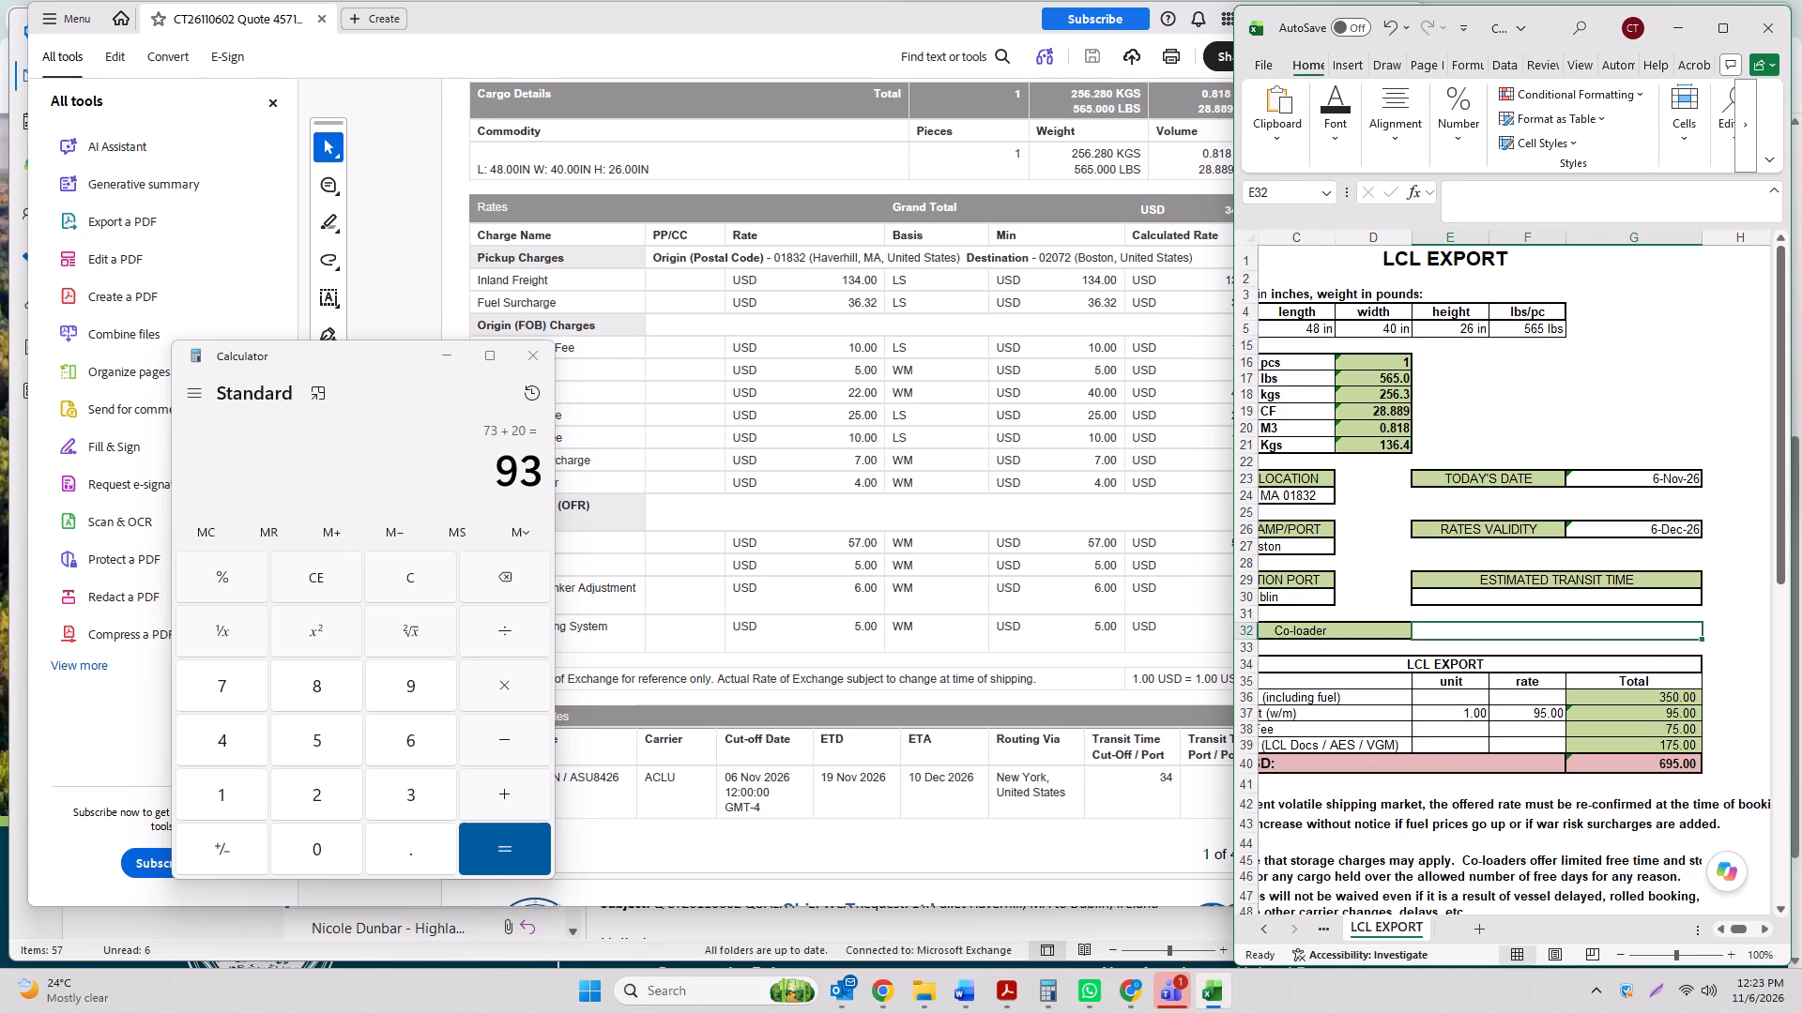
{"action": "type", "text": "SHI"}
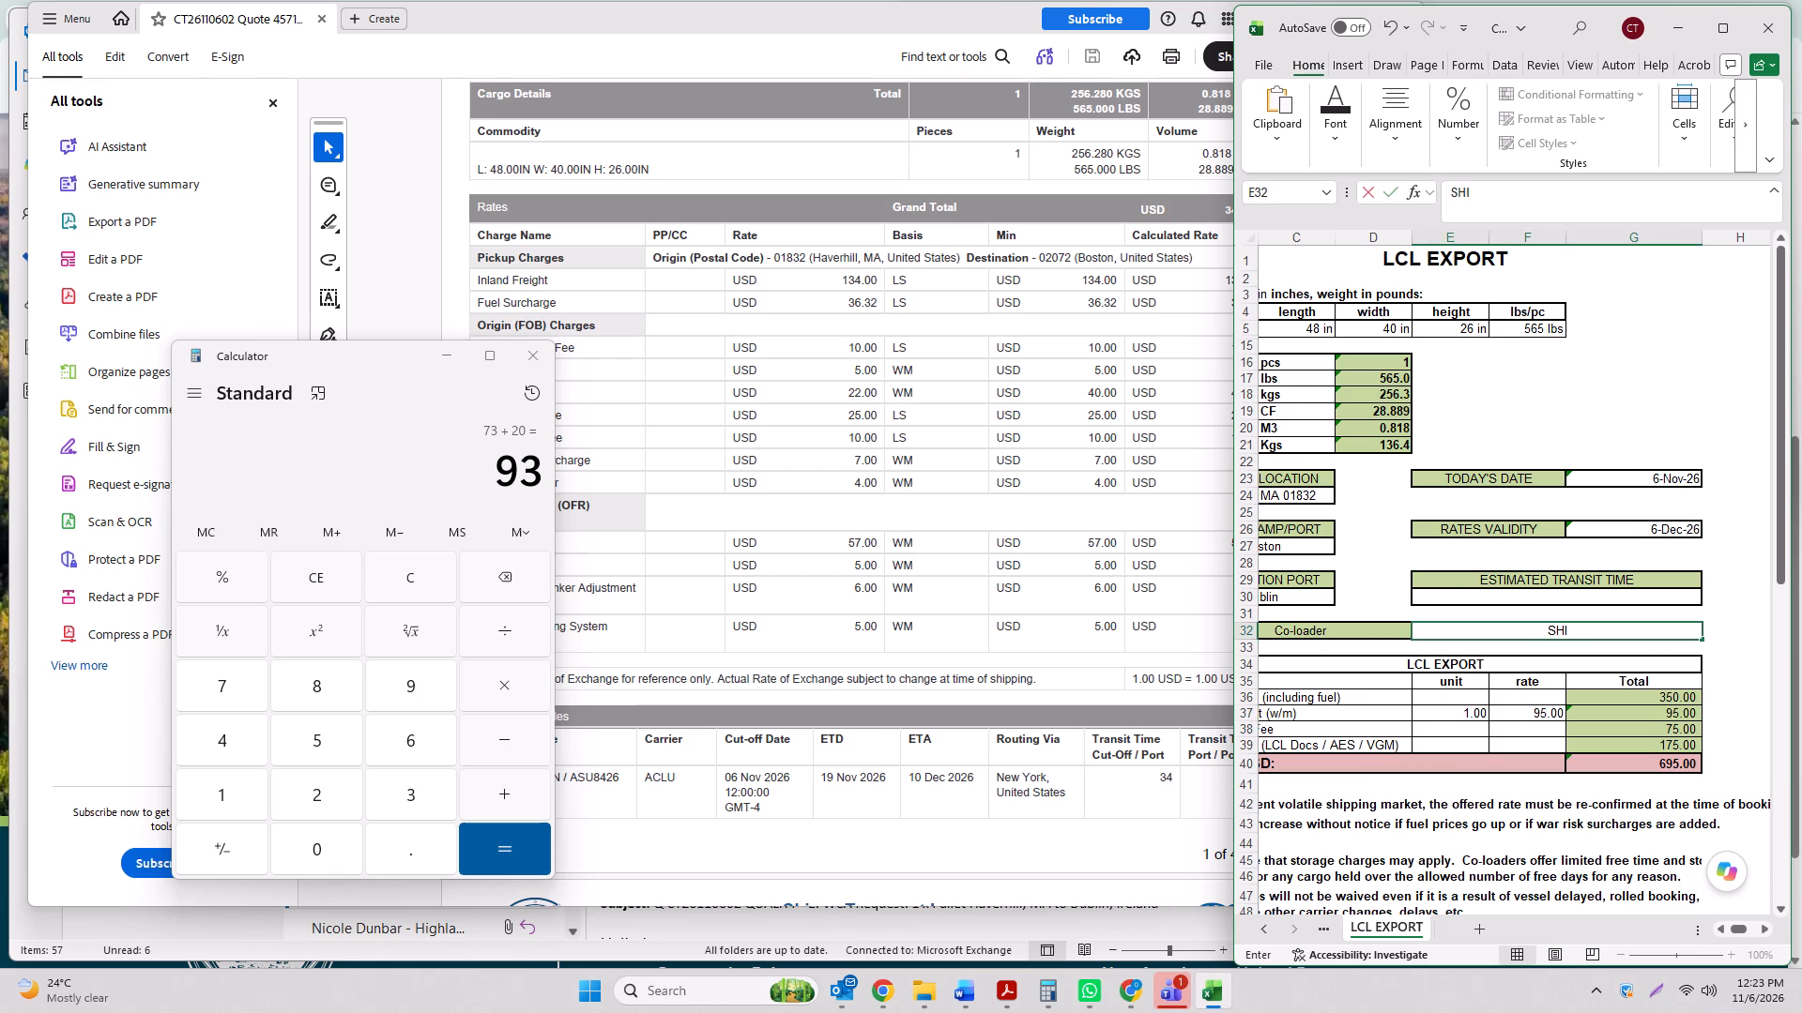
{"action": "type", "text": "PCO"}
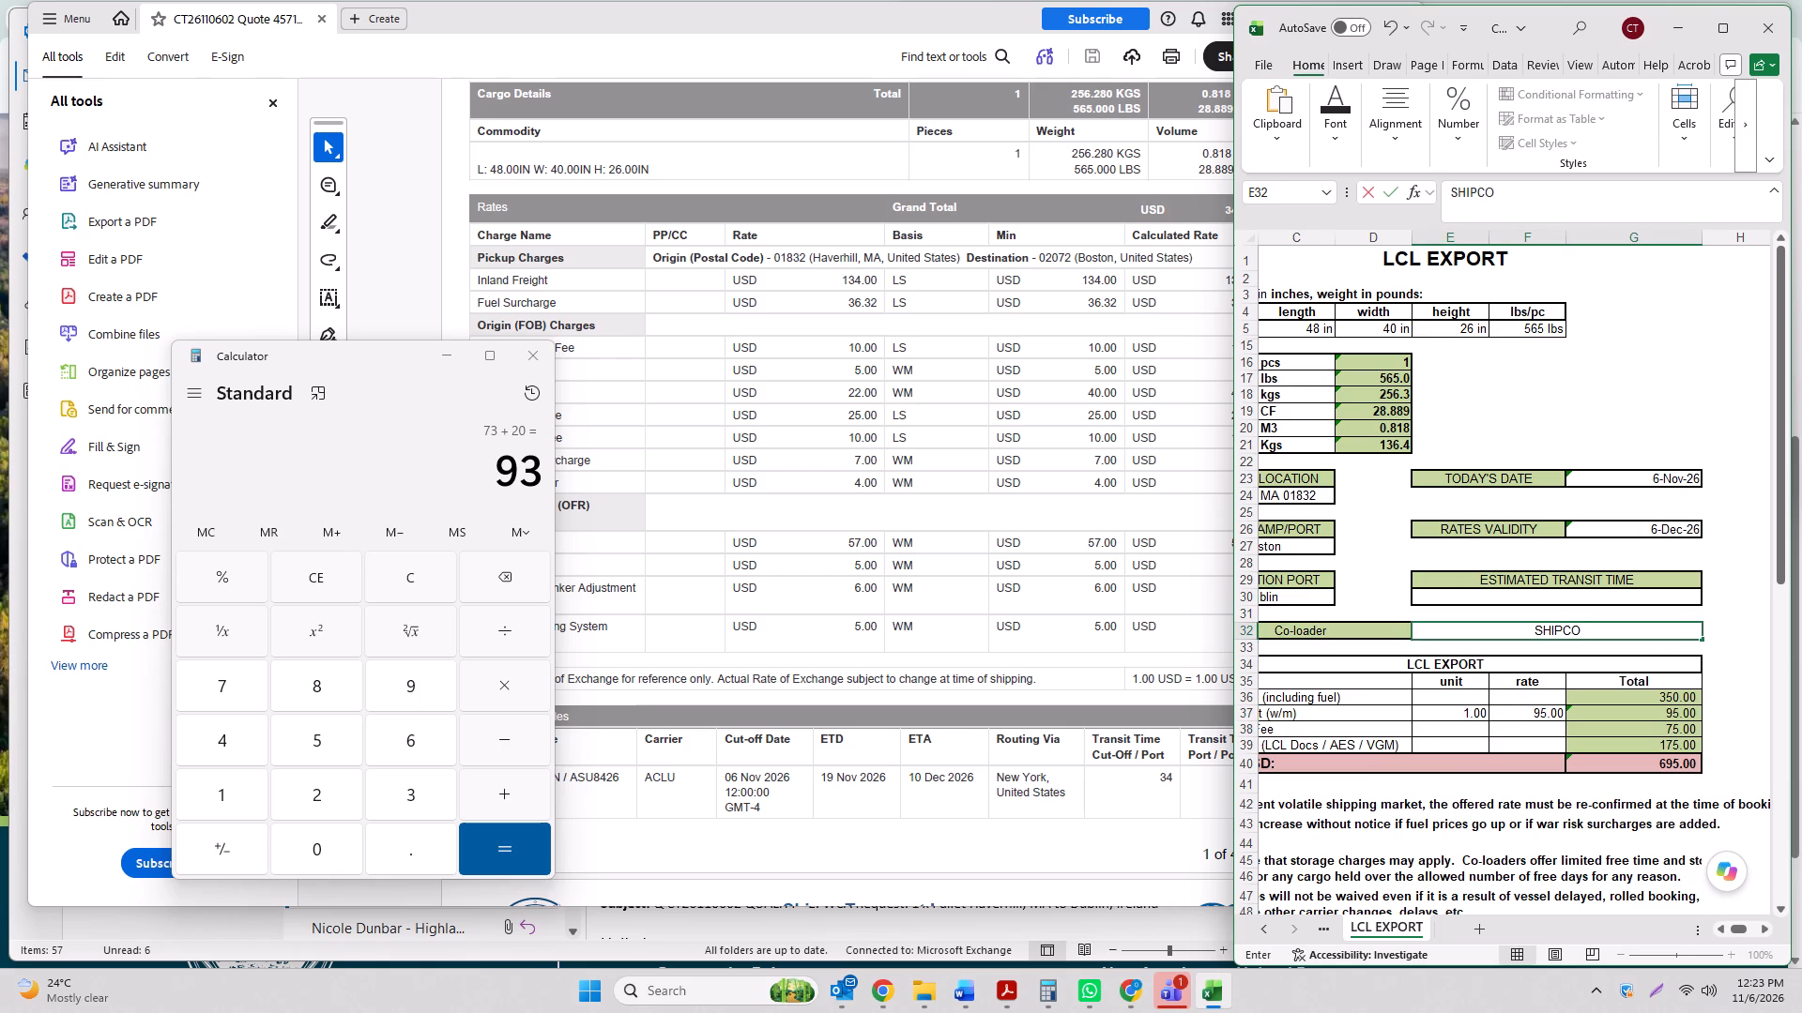
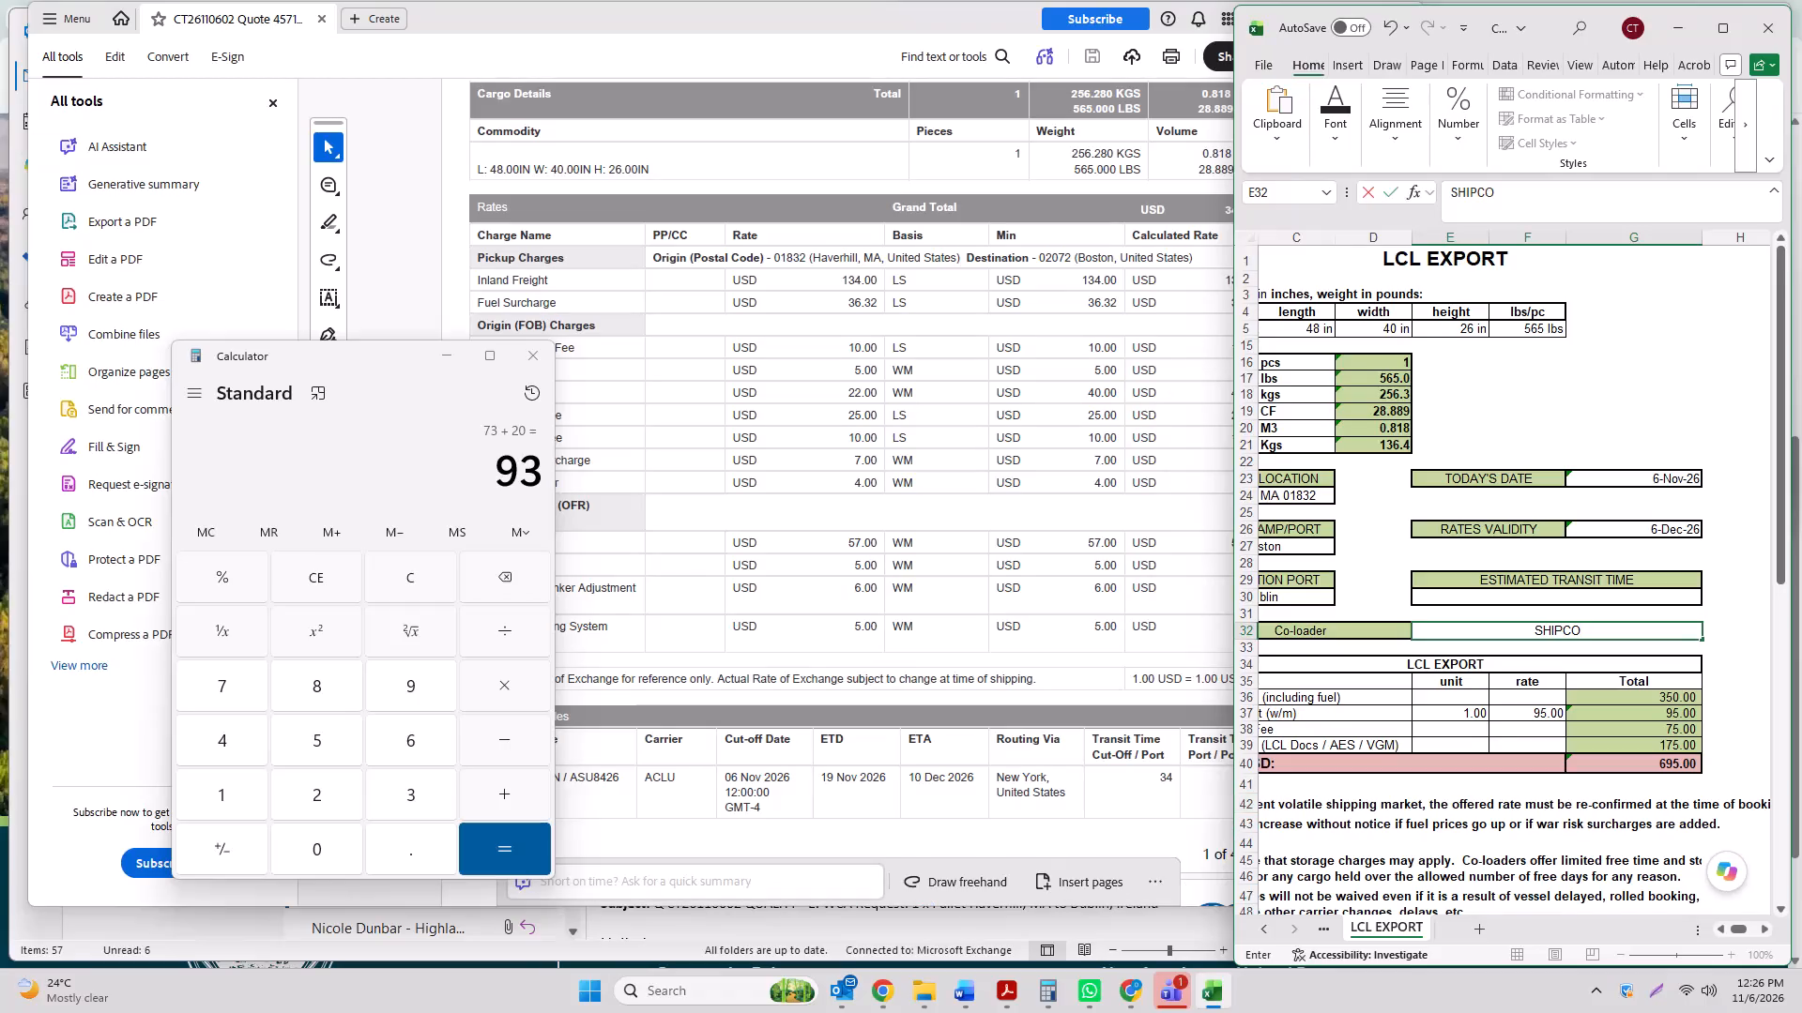
Commit the SHIPCO co-loader entry and select the dimensions note cell B3 above the cargo table in the LCL EXPORT sheet.
{"action": "left_click", "coordinate": [918, 616]}
{"action": "left_click_drag", "start_coordinate": [1514, 654], "coordinate": [1524, 656]}
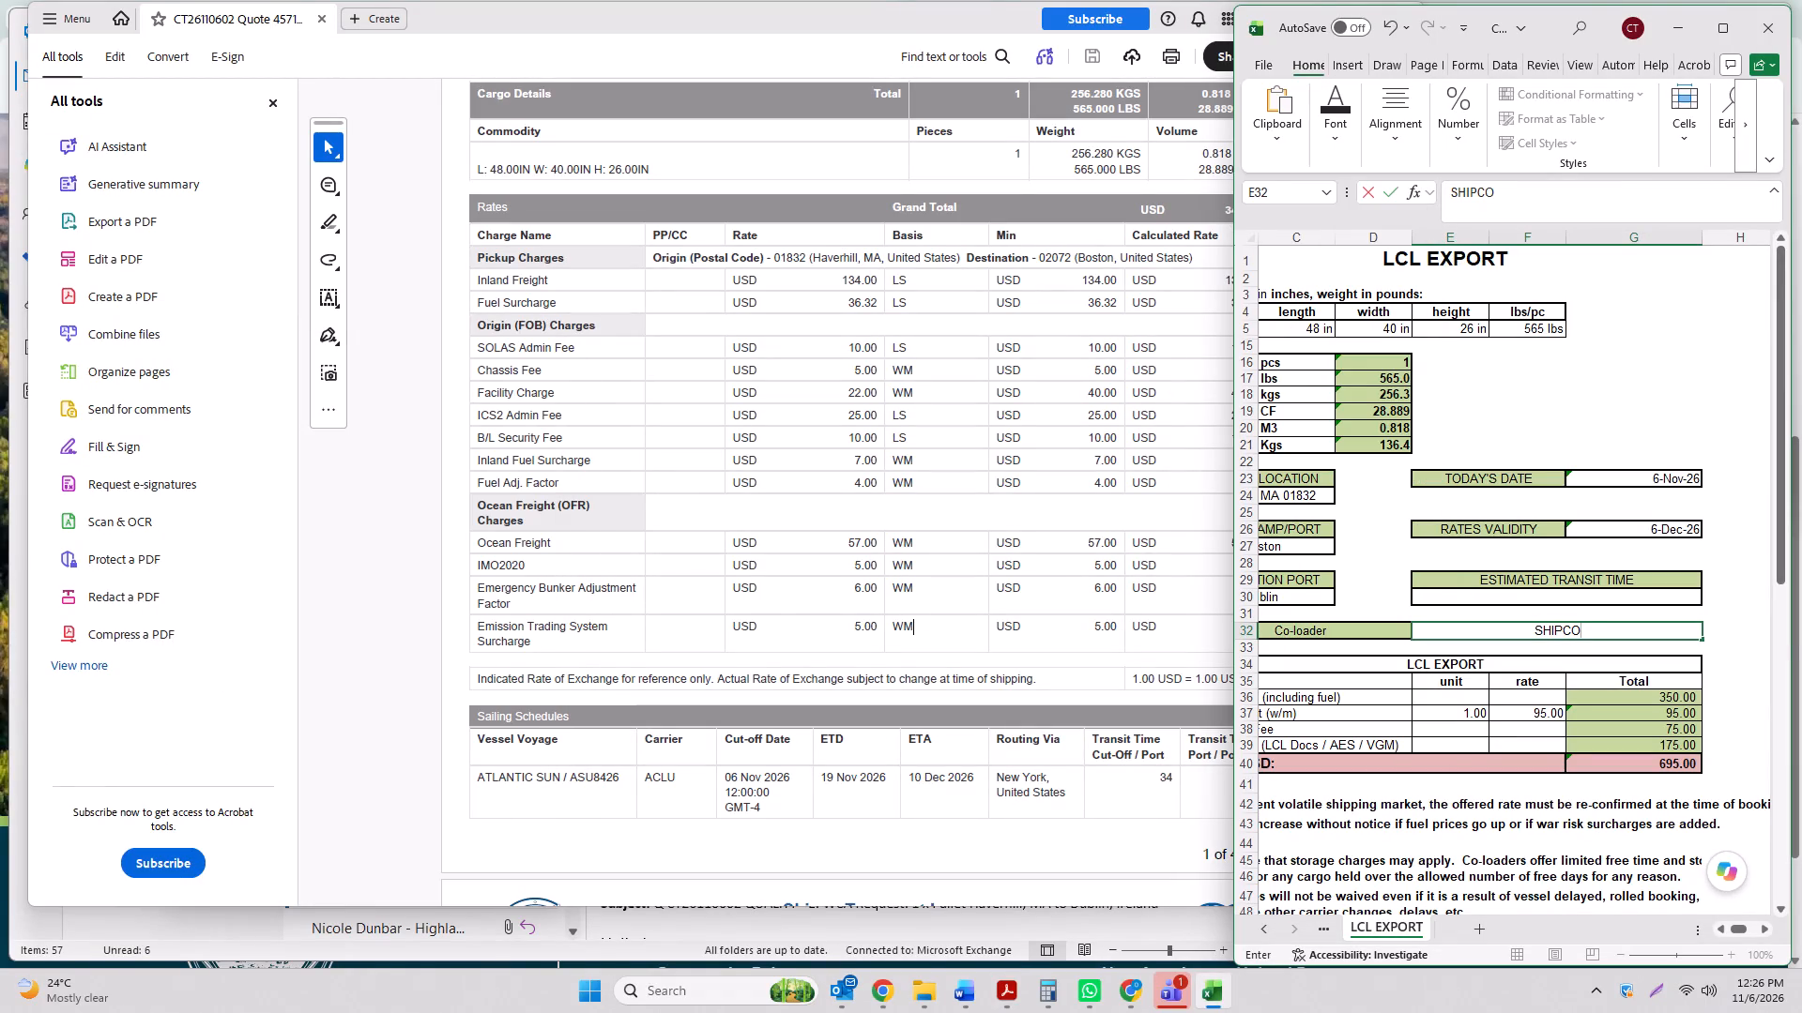
{"action": "left_click", "coordinate": [1301, 295]}
{"action": "key", "text": "Left"}
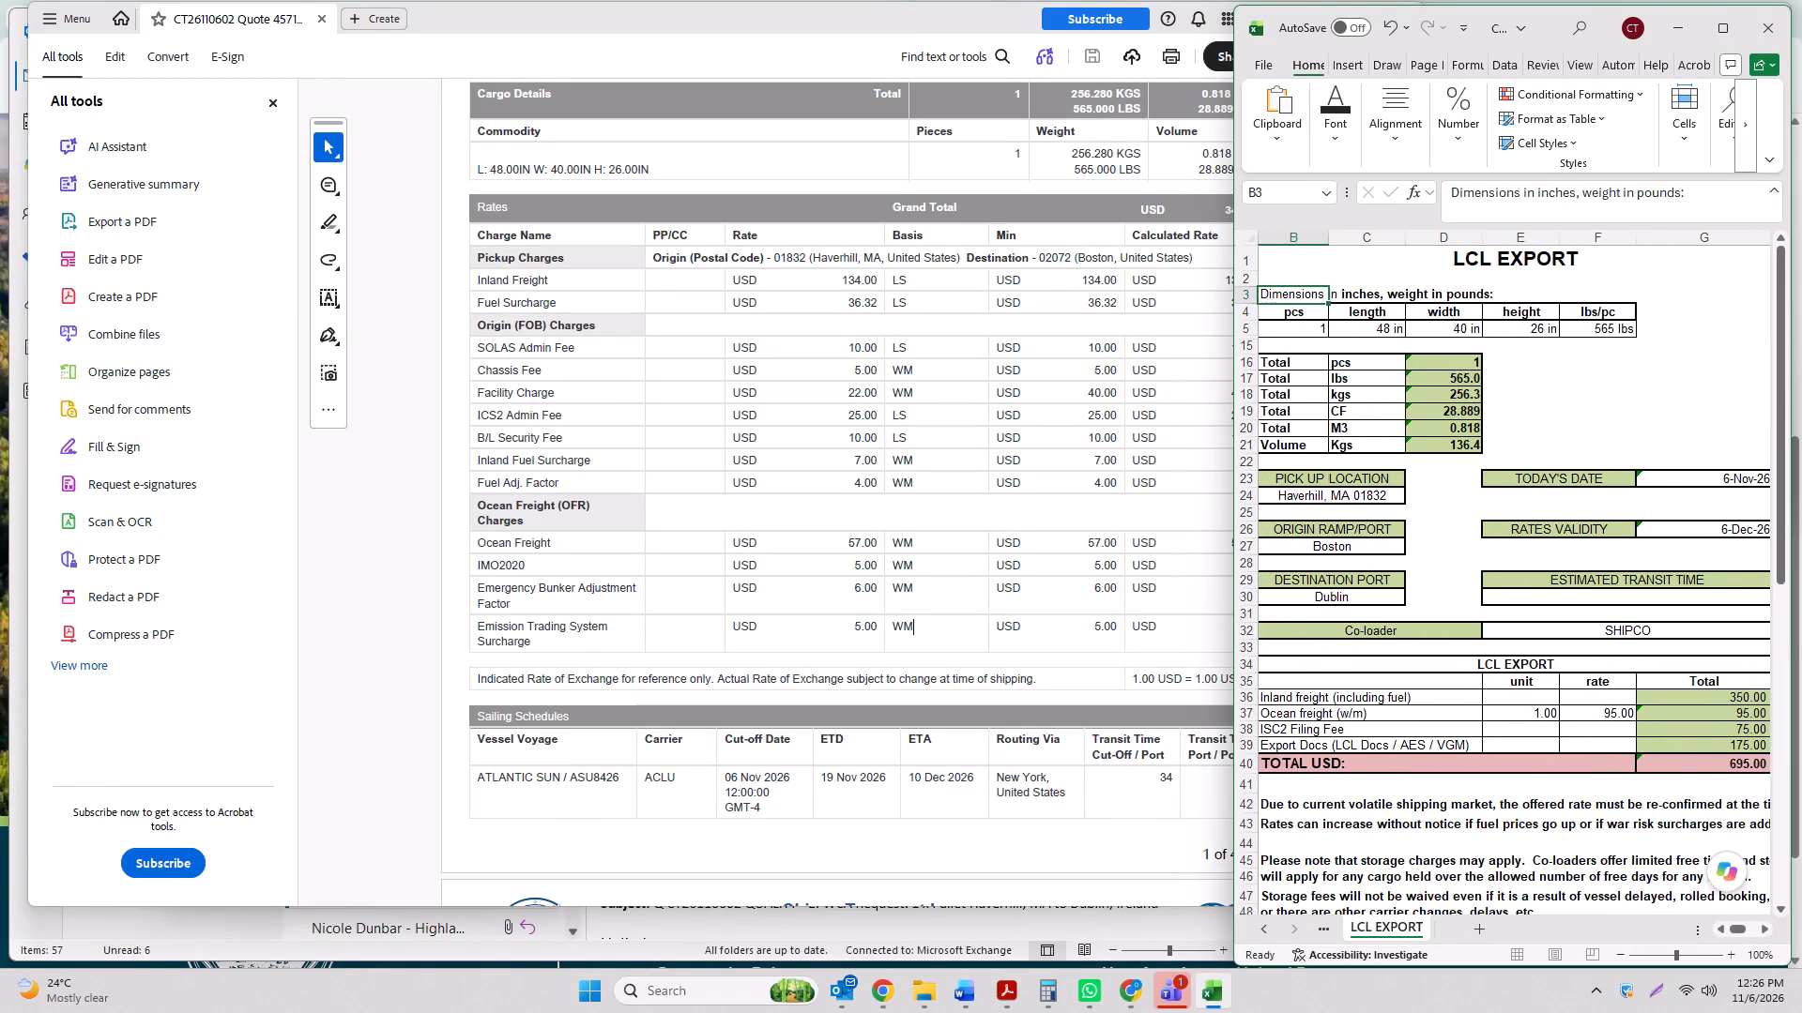
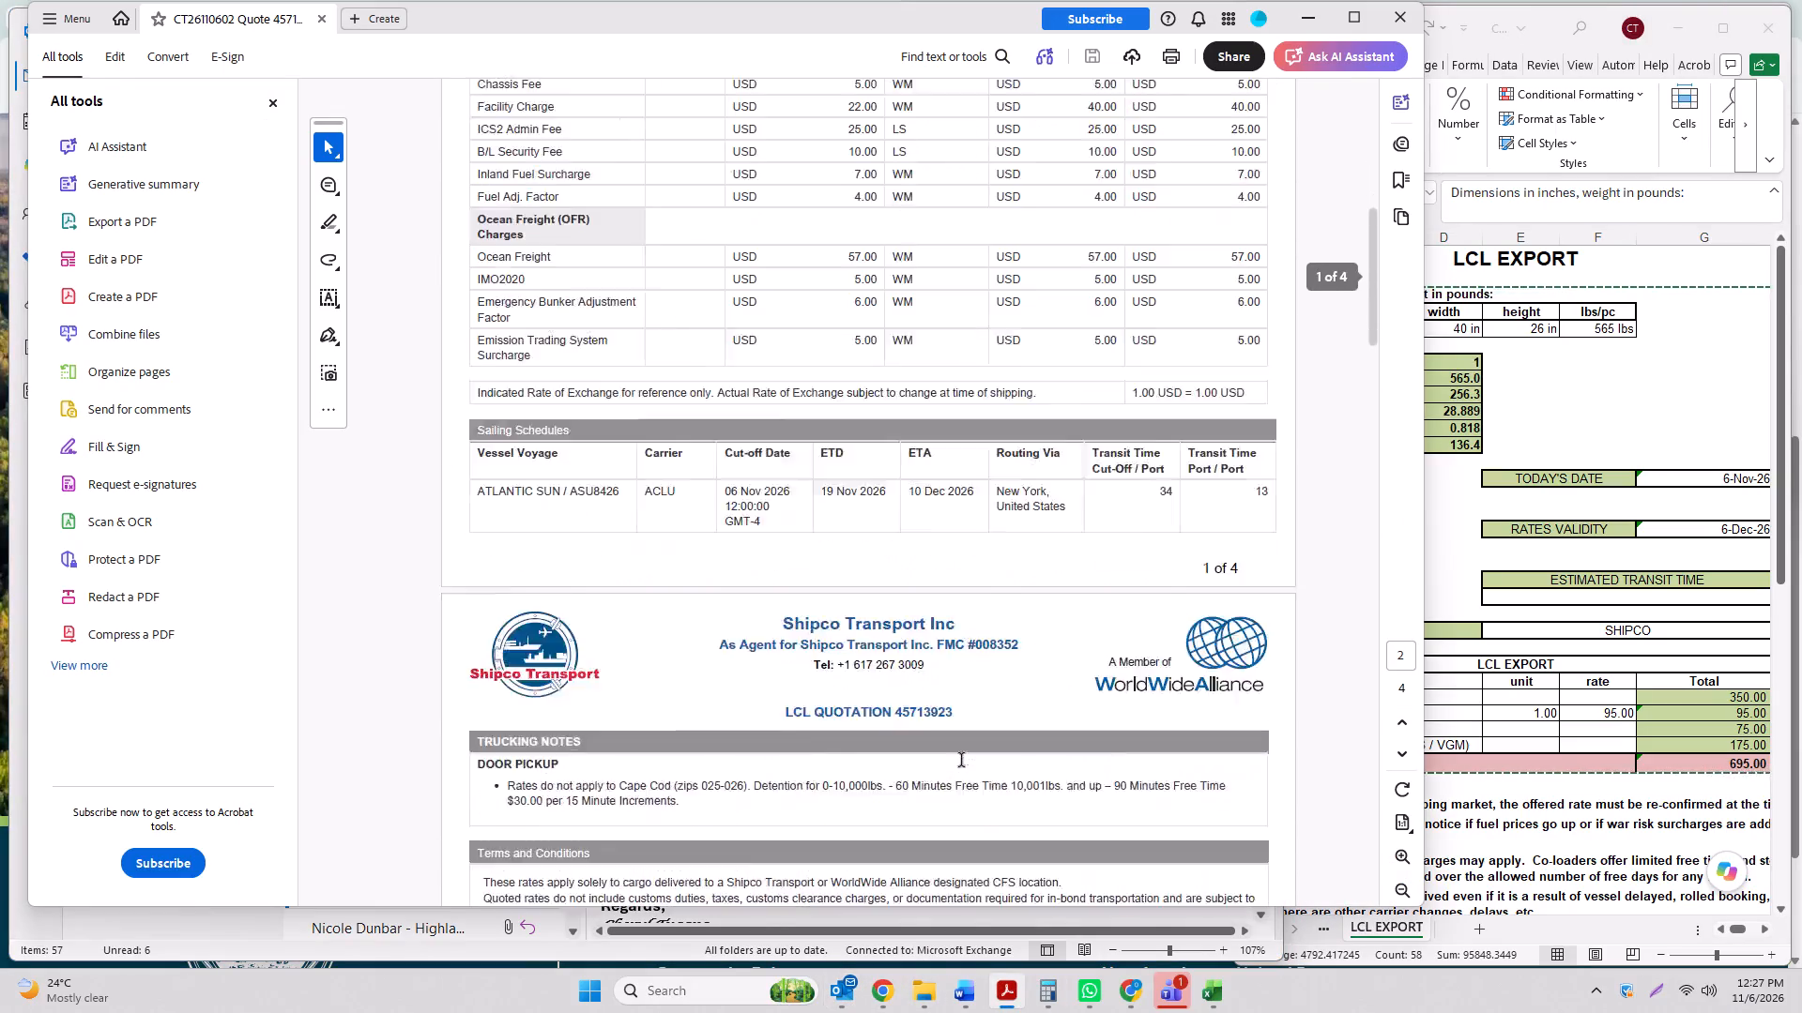
Capture a screenshot of the Sailing Schedules table, from its heading through the ATLANTIC SUN / ASU8426 row, in the Shipco quotation PDF.
{"action": "scroll", "coordinate": [963, 755], "scroll_direction": "up", "scroll_amount": 1}
{"action": "key", "text": "Print"}
{"action": "left_click_drag", "start_coordinate": [469, 688], "coordinate": [785, 793]}
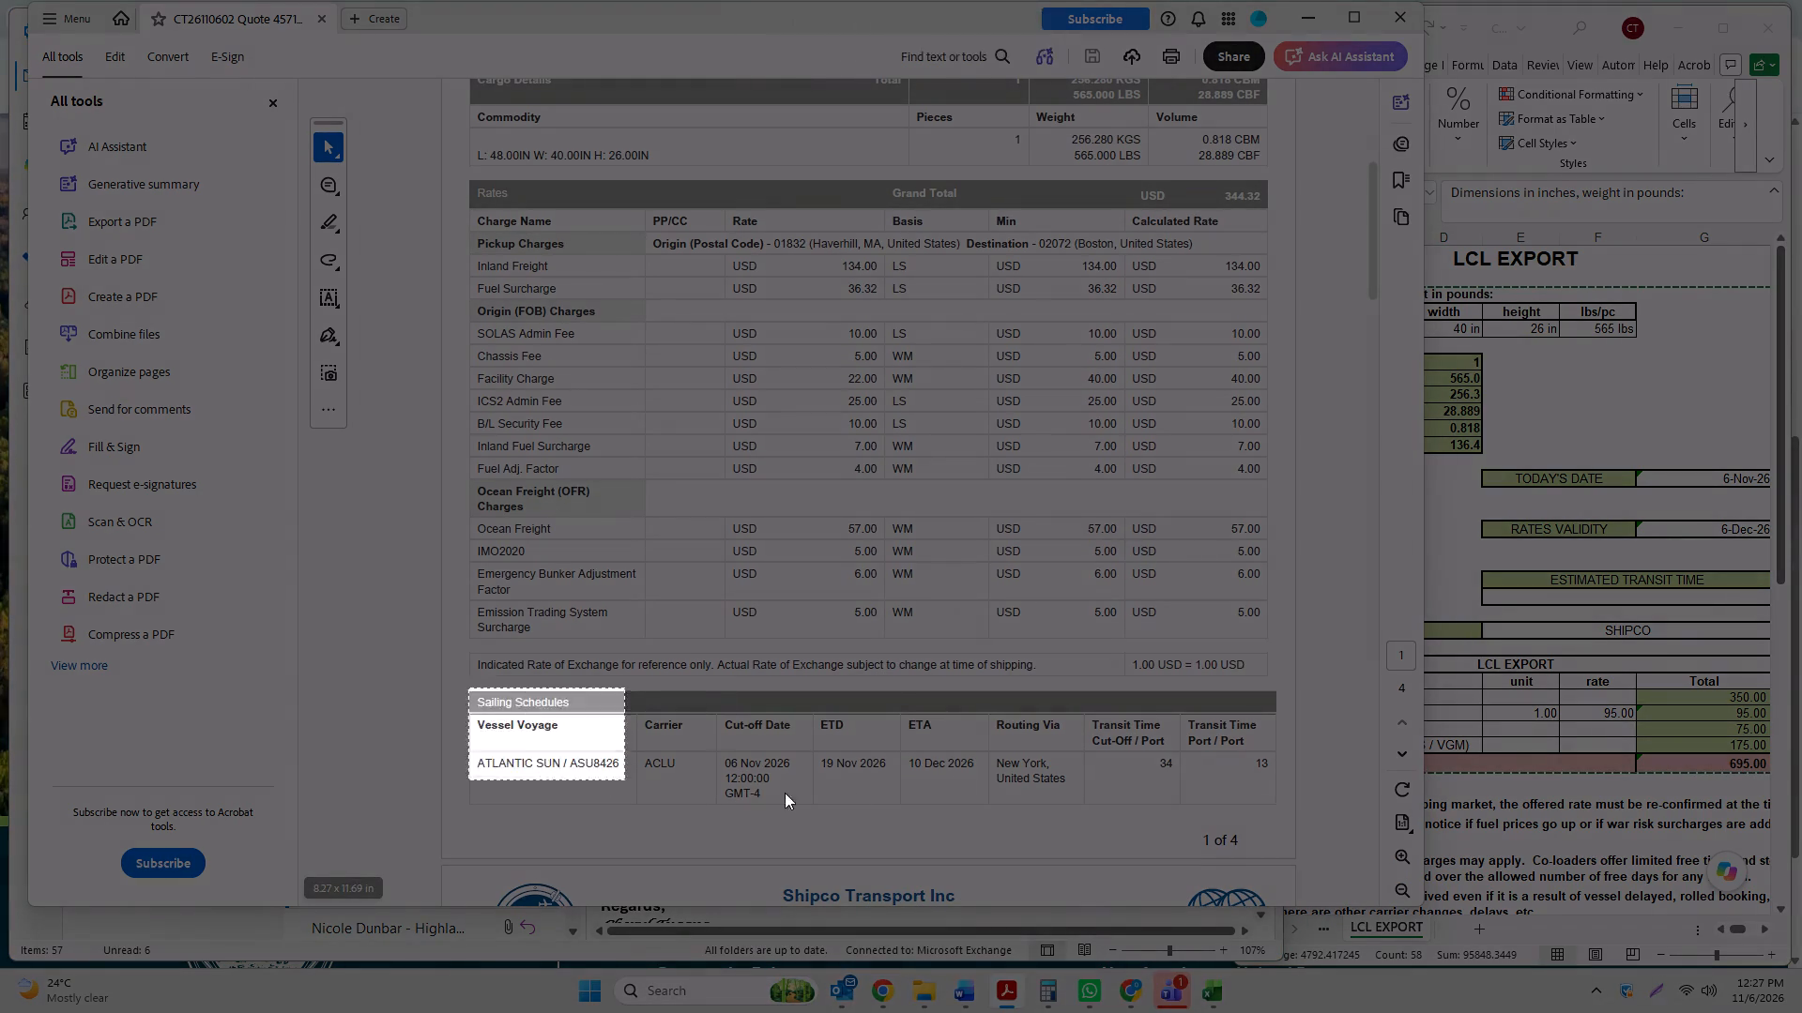
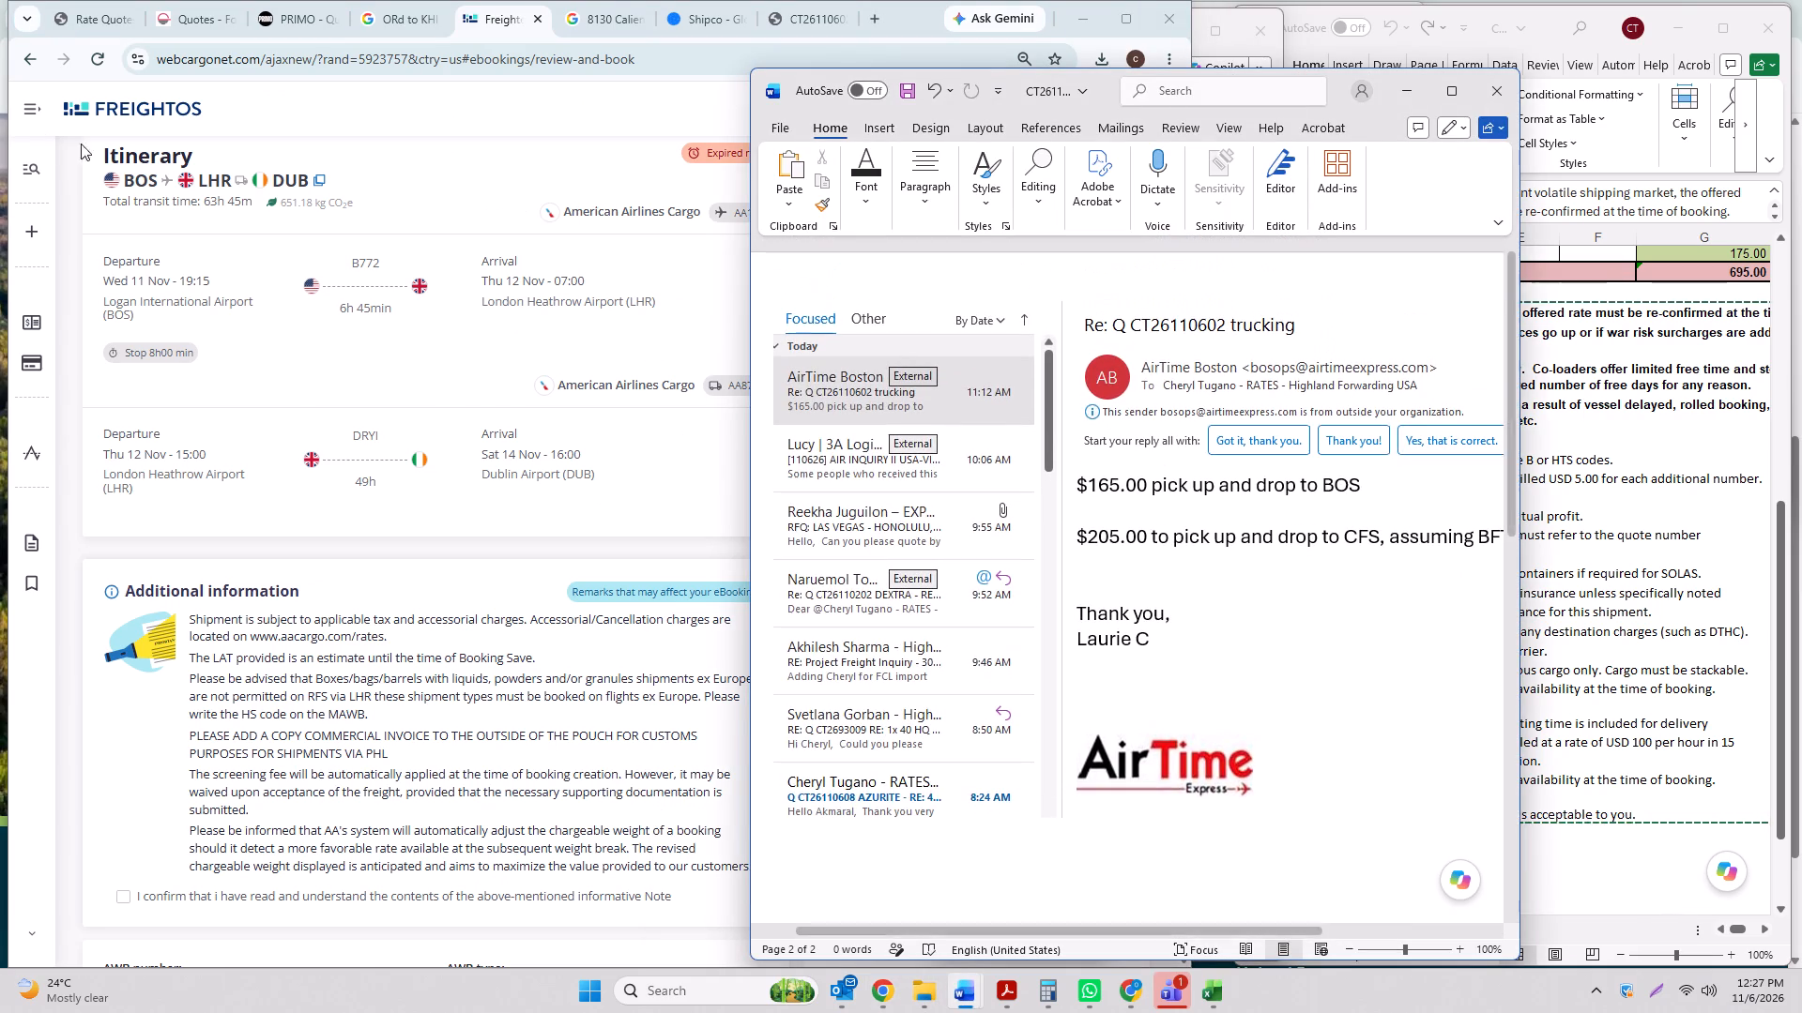
Capture a screenshot of the Freightos BOS–LHR–DUB itinerary and amount due in Chrome, and return to the Word document holding the trucking email image.
{"action": "left_click", "coordinate": [385, 116]}
{"action": "key", "text": "Print"}
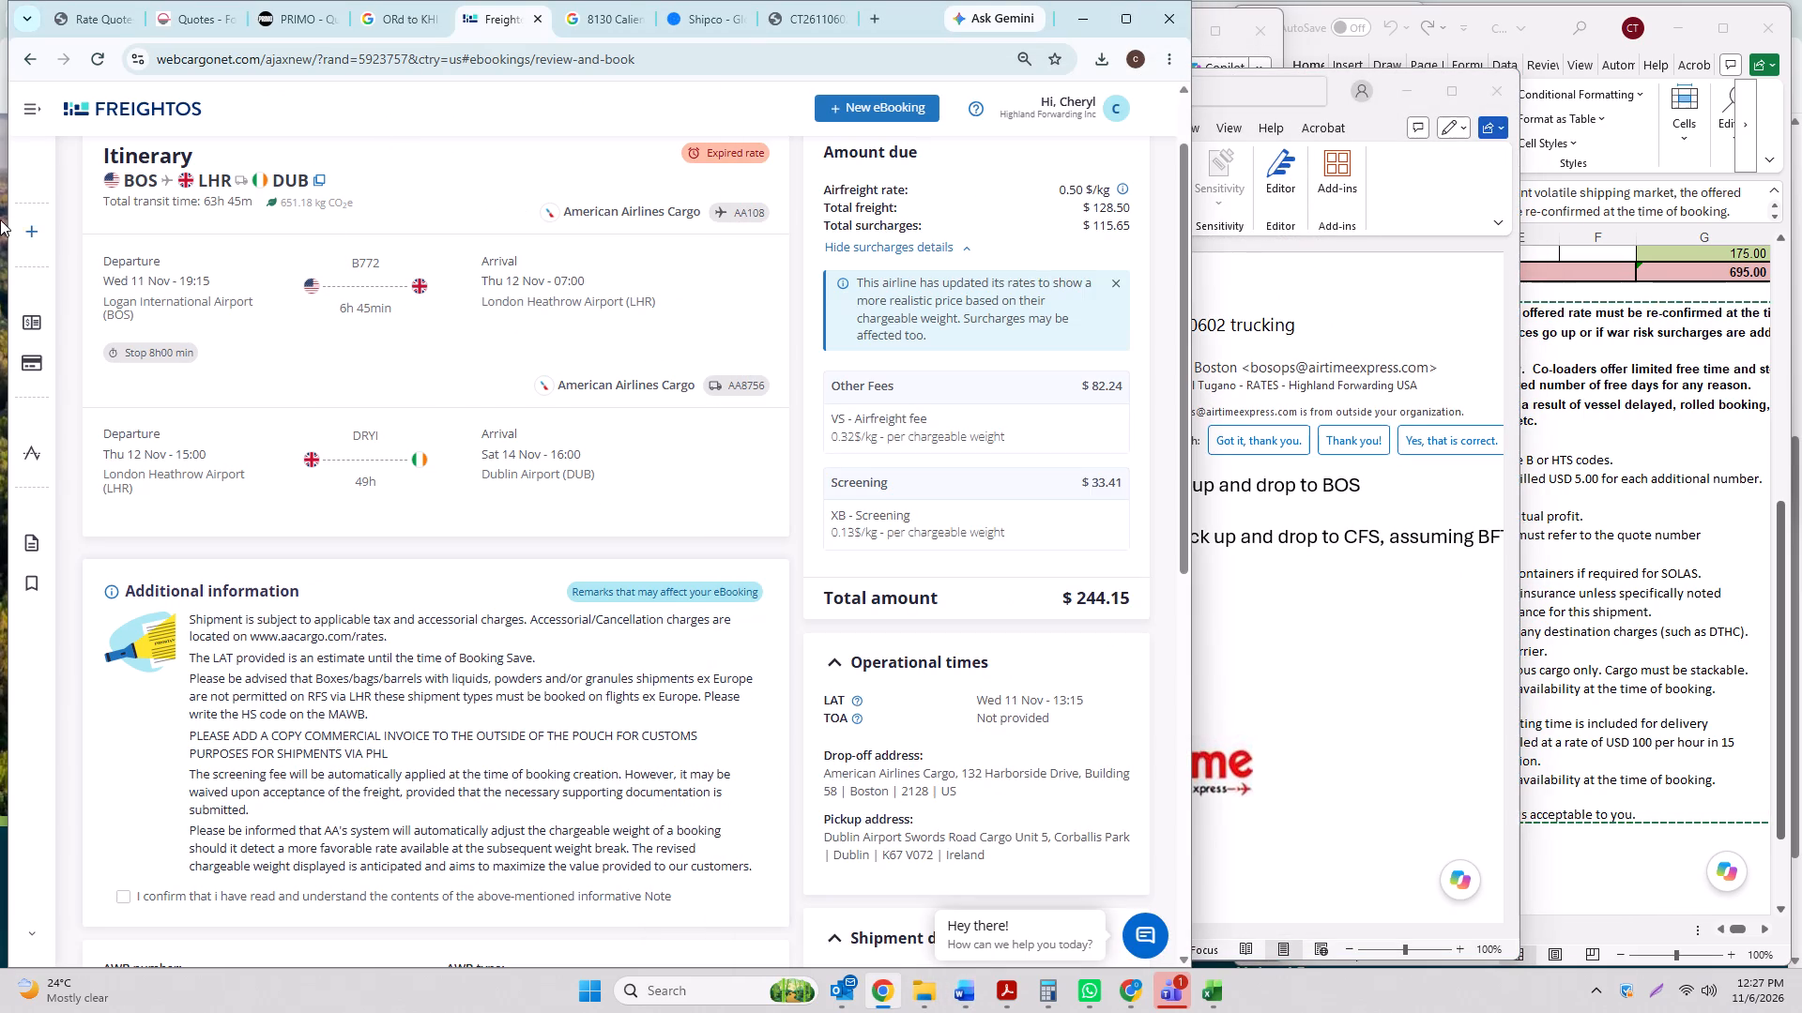
{"action": "left_click_drag", "start_coordinate": [48, 75], "coordinate": [1138, 613]}
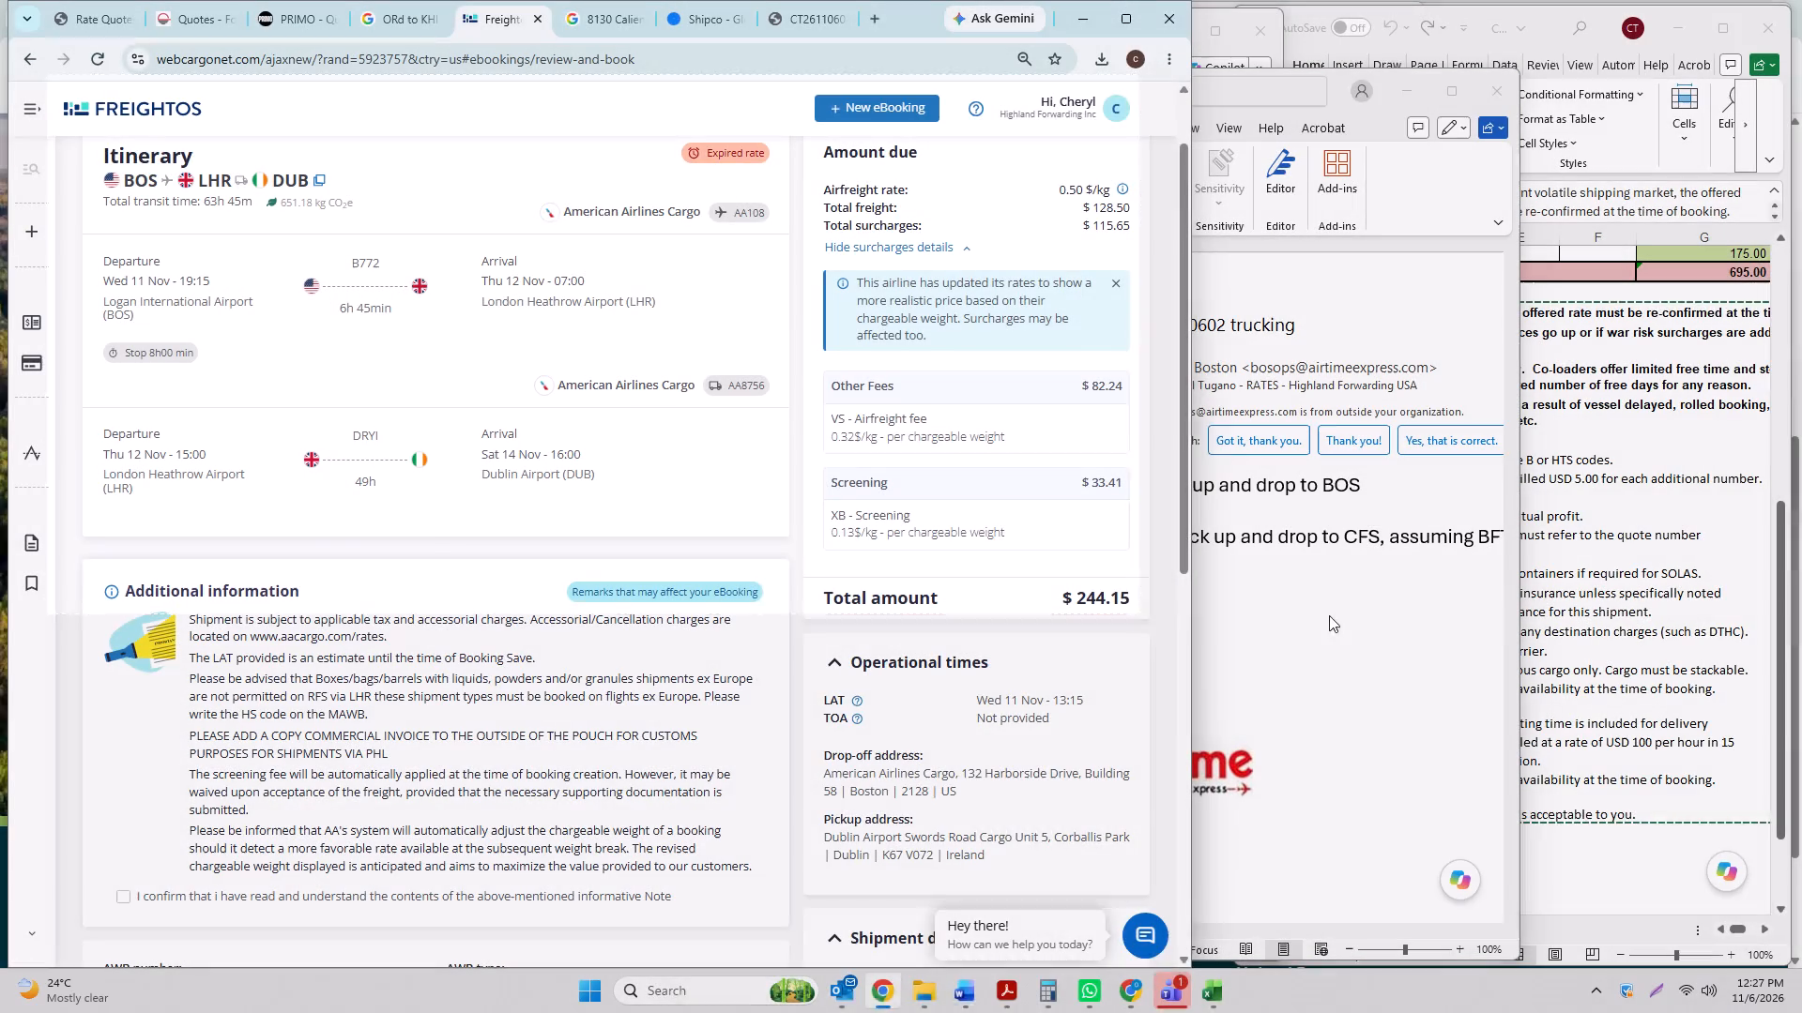
{"action": "left_click", "coordinate": [1329, 615]}
{"action": "left_click", "coordinate": [1339, 706]}
{"action": "left_click", "coordinate": [1219, 750]}
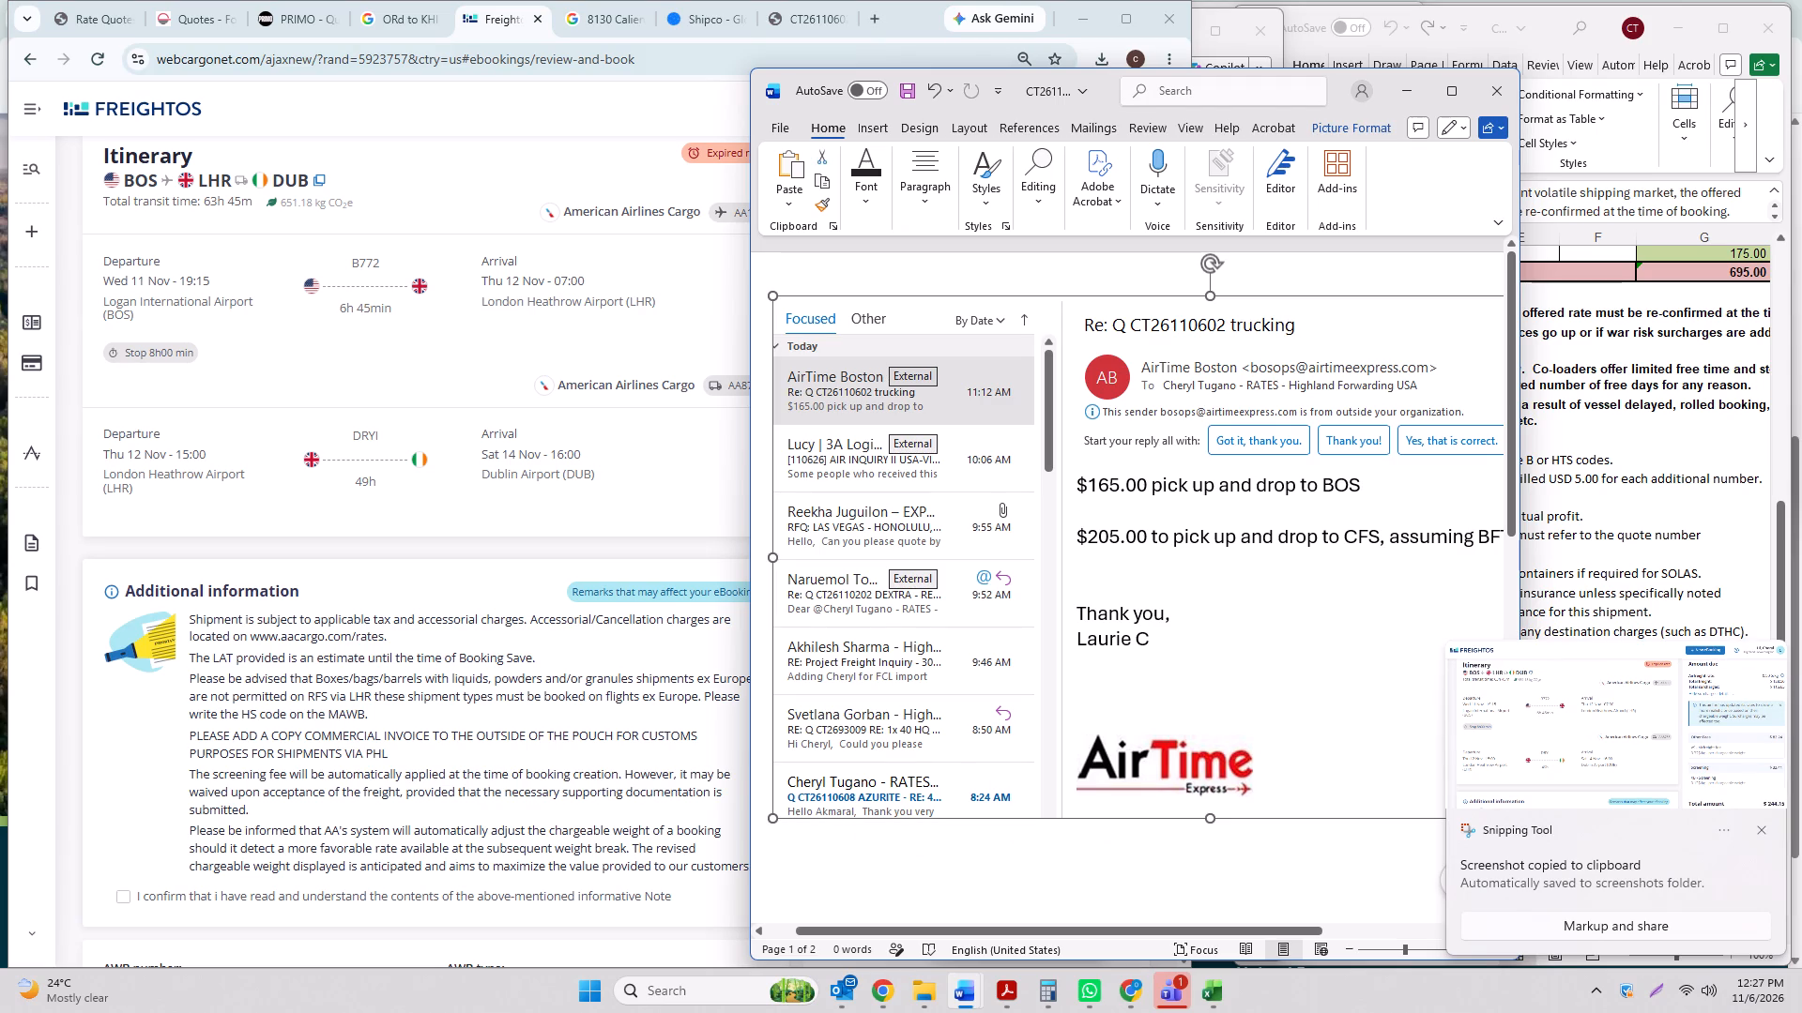
In the Word document, paste the copied Freightos BOS to DUB airfreight screenshot on a new line after the AirTime trucking email image.
{"action": "key", "text": "Return"}
{"action": "key", "text": "ctrl+v"}
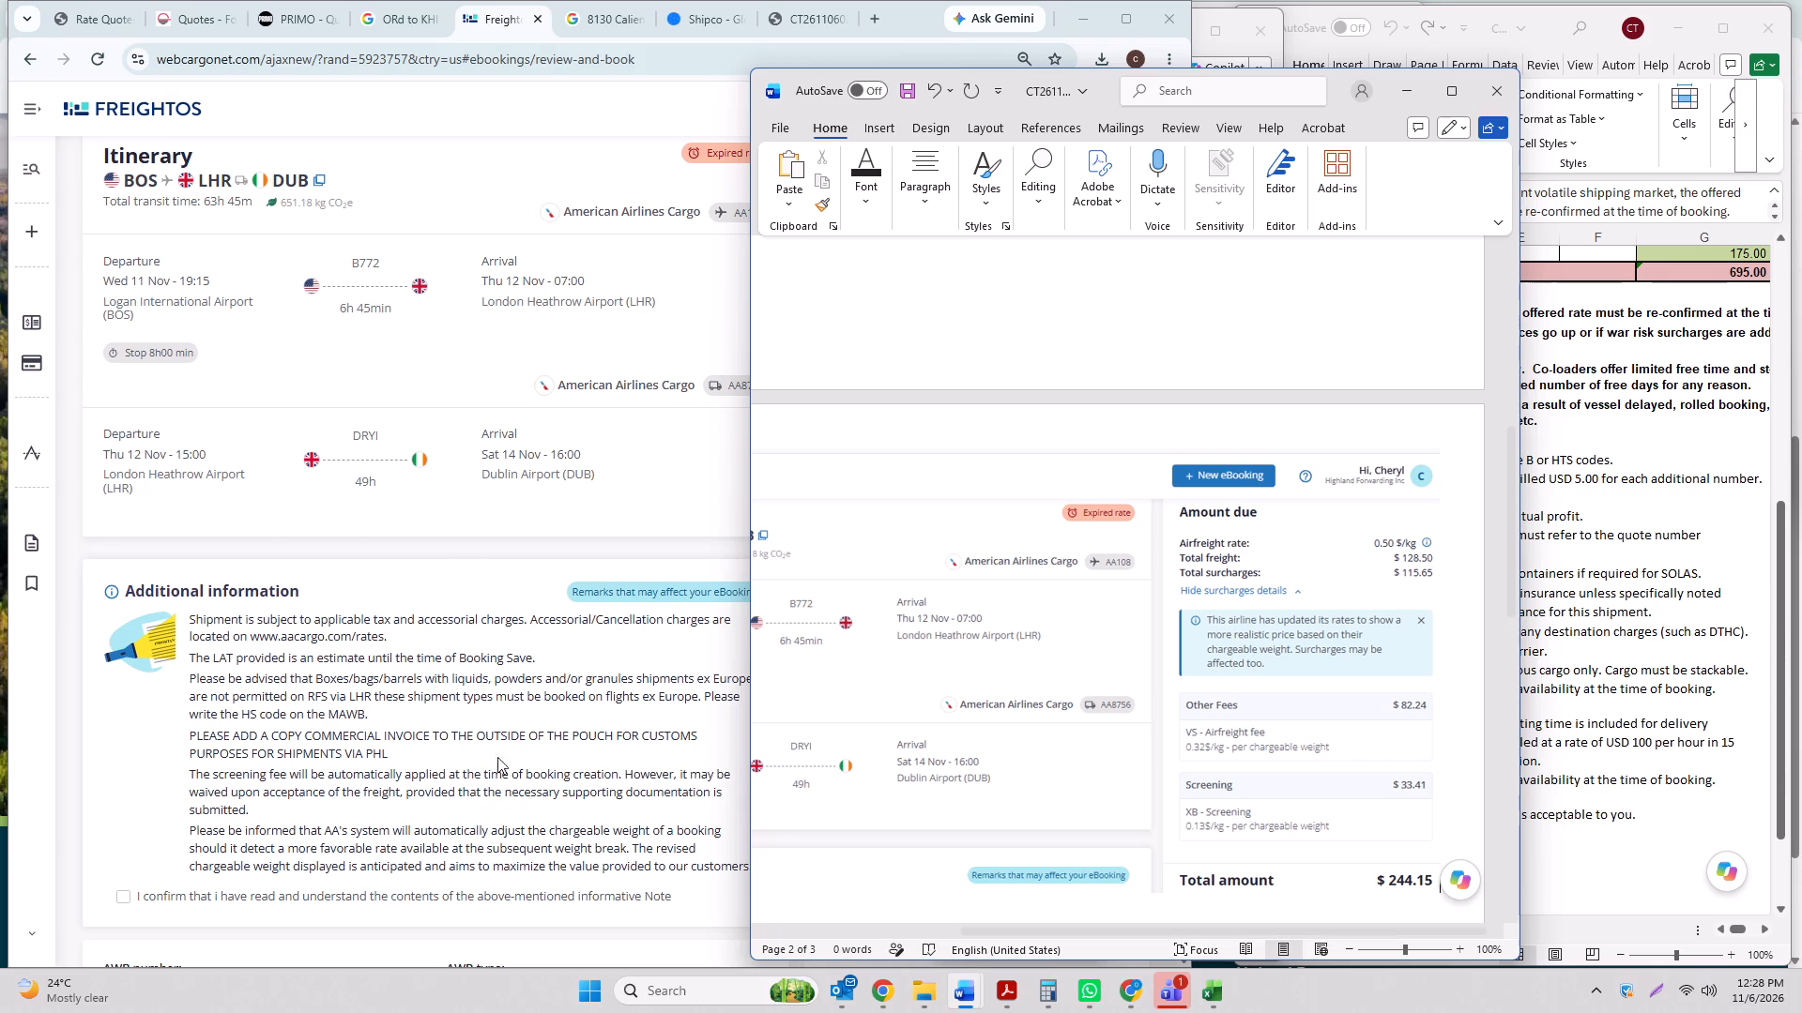
{"action": "left_click", "coordinate": [996, 355]}
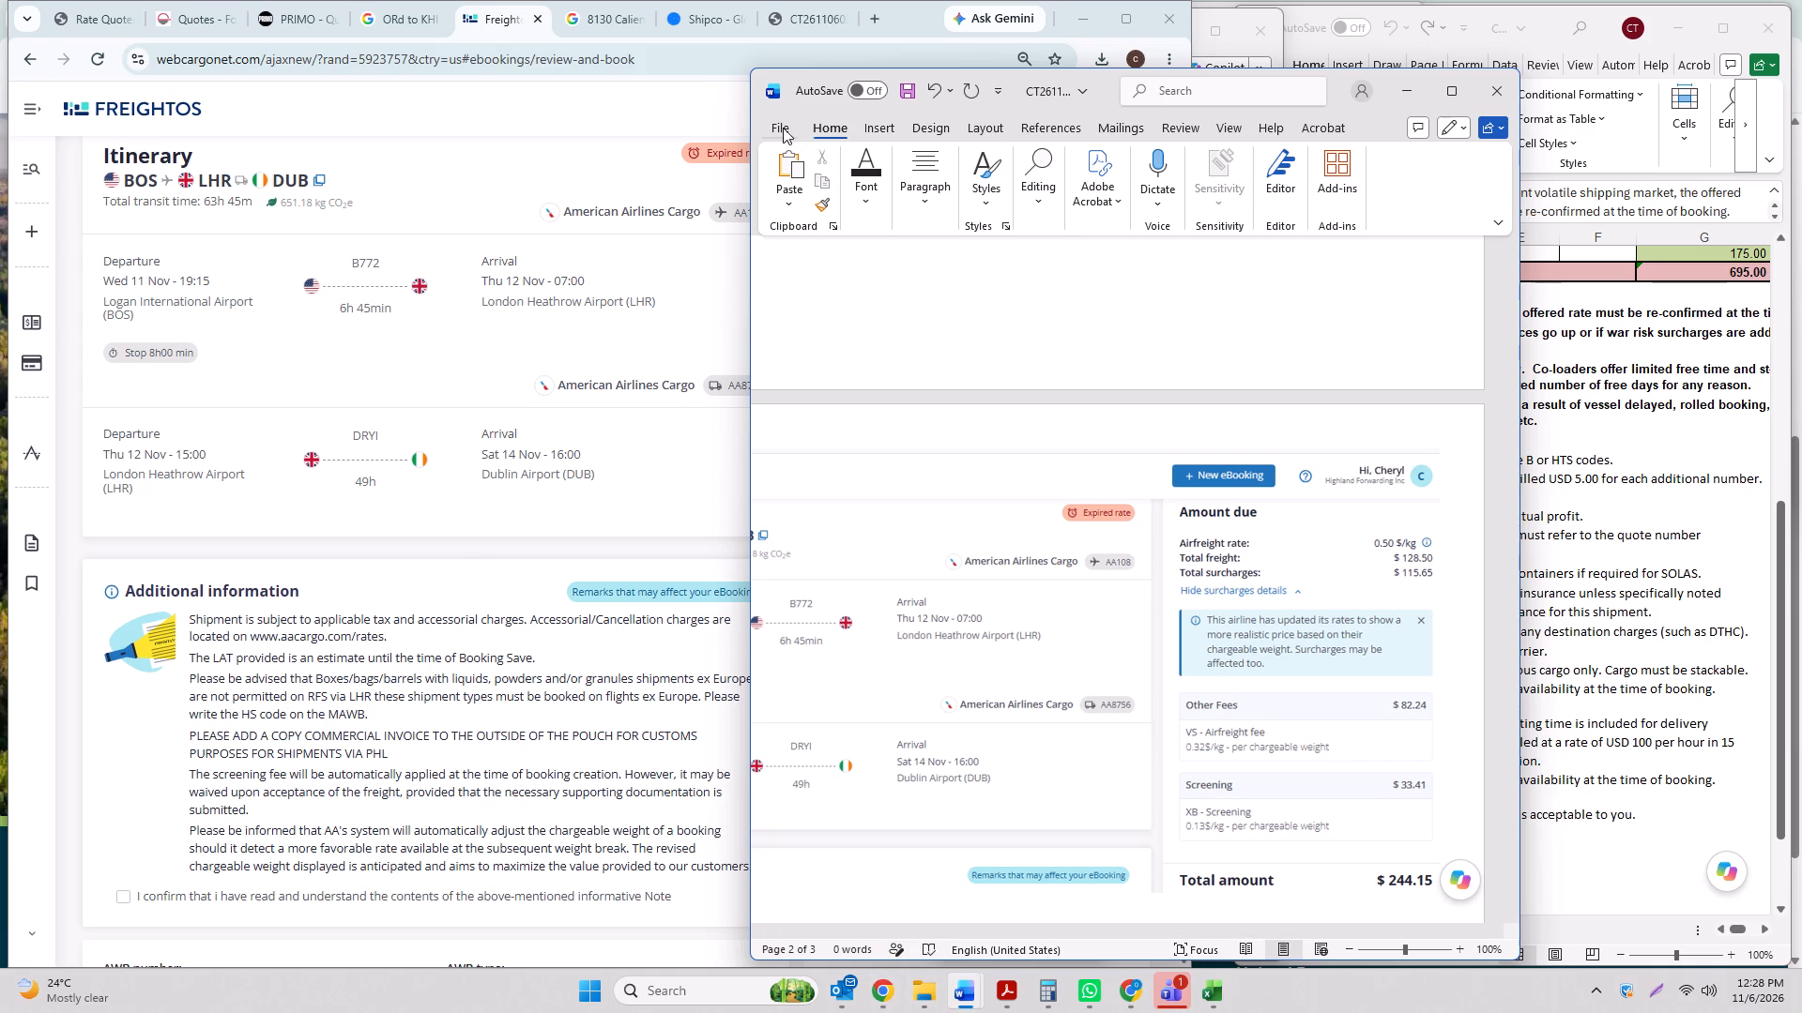
Save the CT26110602 Word document under its existing name.
{"action": "left_click", "coordinate": [783, 128]}
{"action": "left_click", "coordinate": [810, 367]}
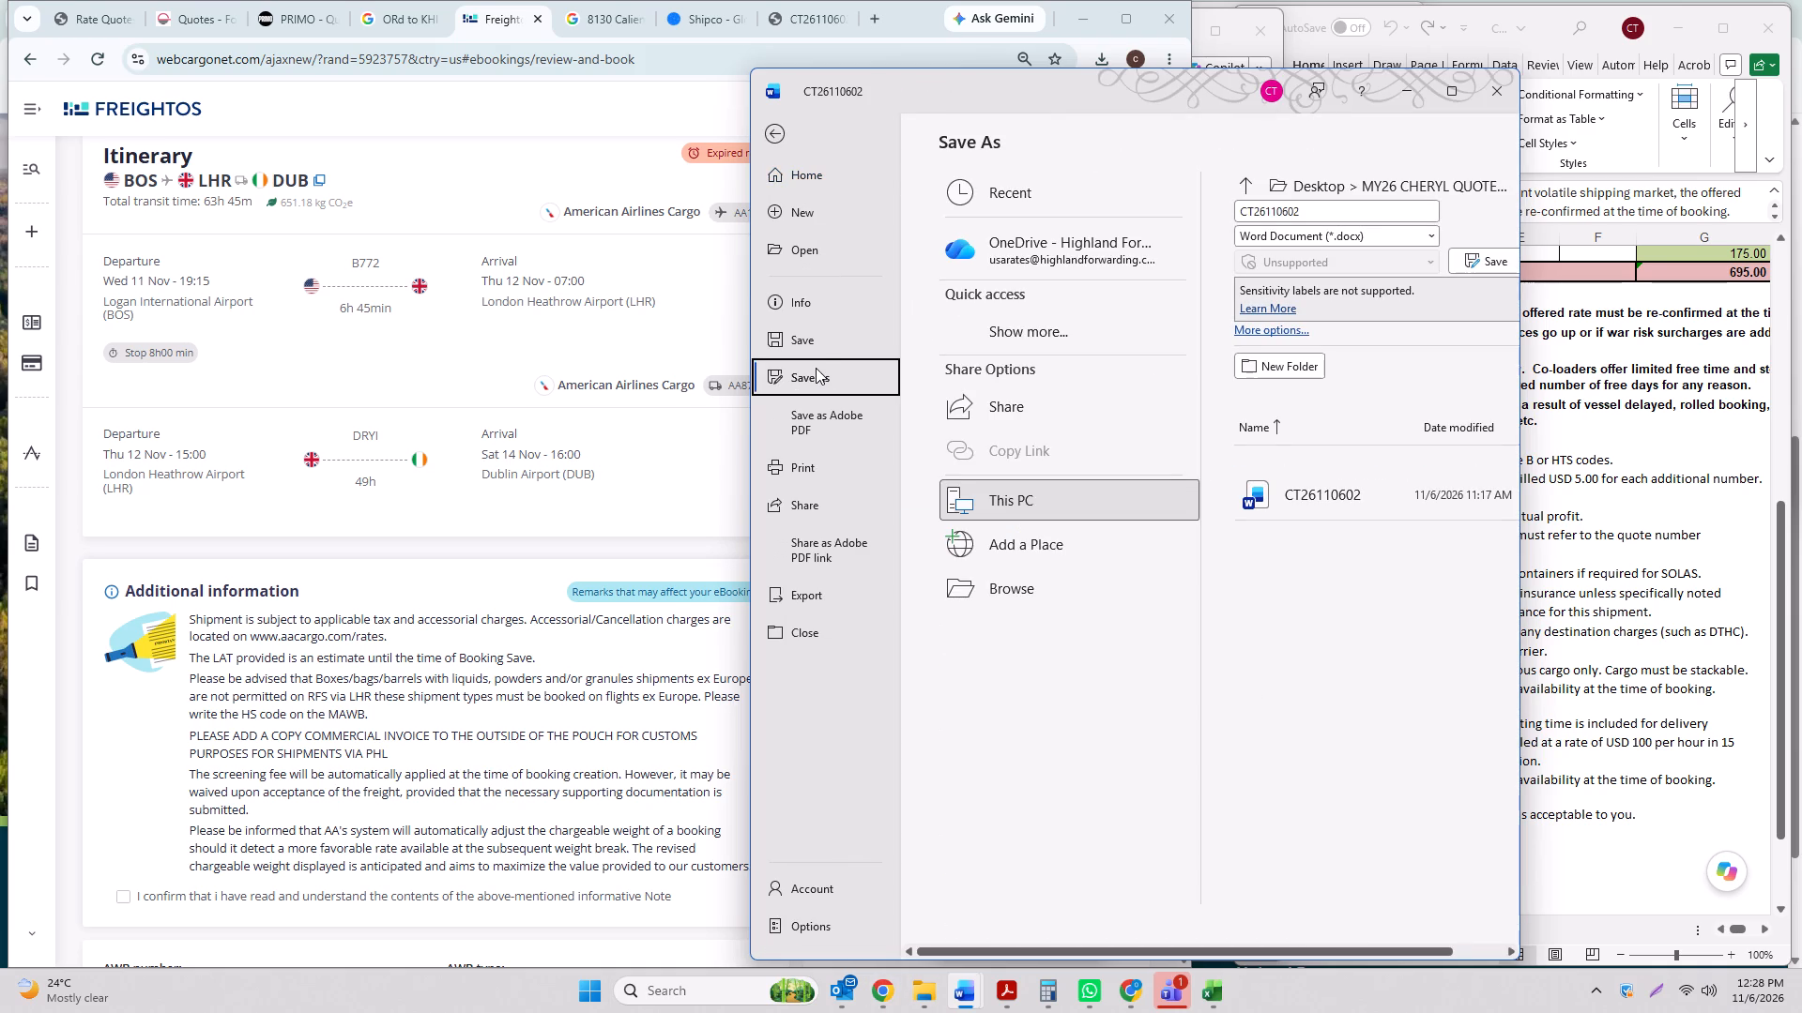
{"action": "left_click", "coordinate": [812, 344]}
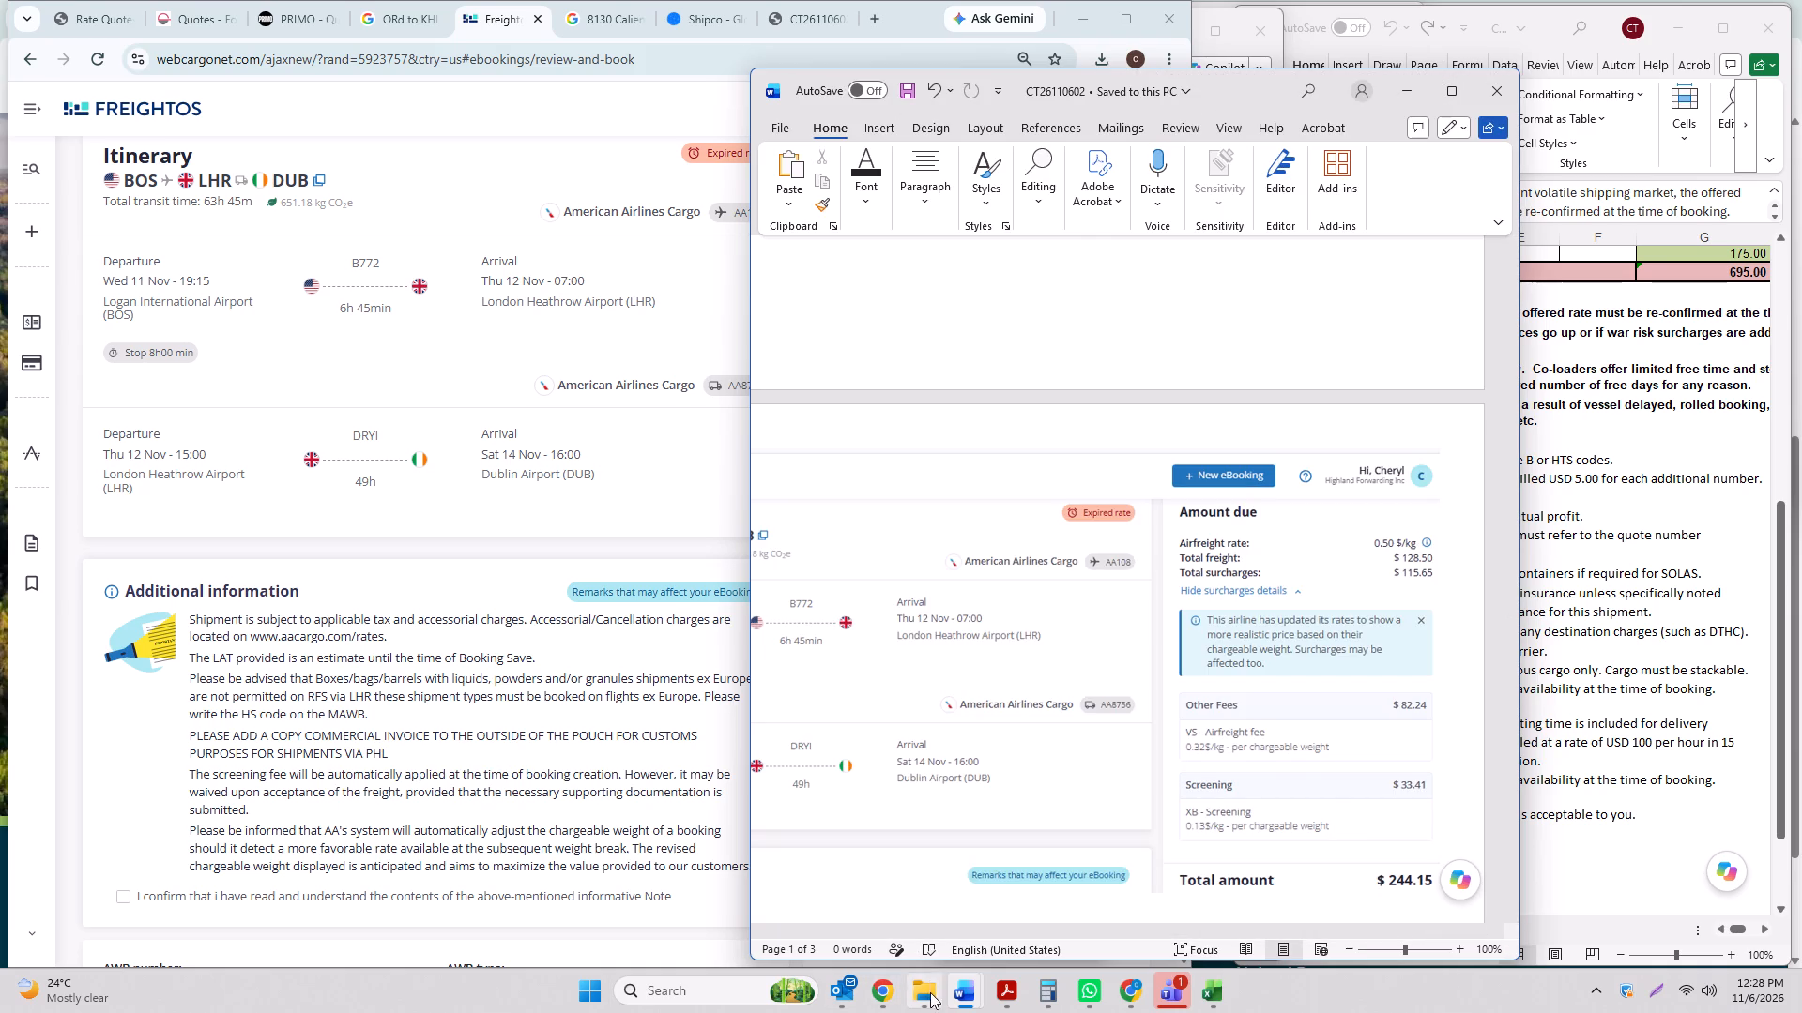
In File Explorer, copy the CT26110602 QUALITY folder from MY26 CHERYL QUOTES into the 2026 QUOTE BACKUP folder.
{"action": "left_click", "coordinate": [930, 992]}
{"action": "left_click", "coordinate": [866, 915]}
{"action": "left_click", "coordinate": [912, 993]}
{"action": "left_click", "coordinate": [1022, 909]}
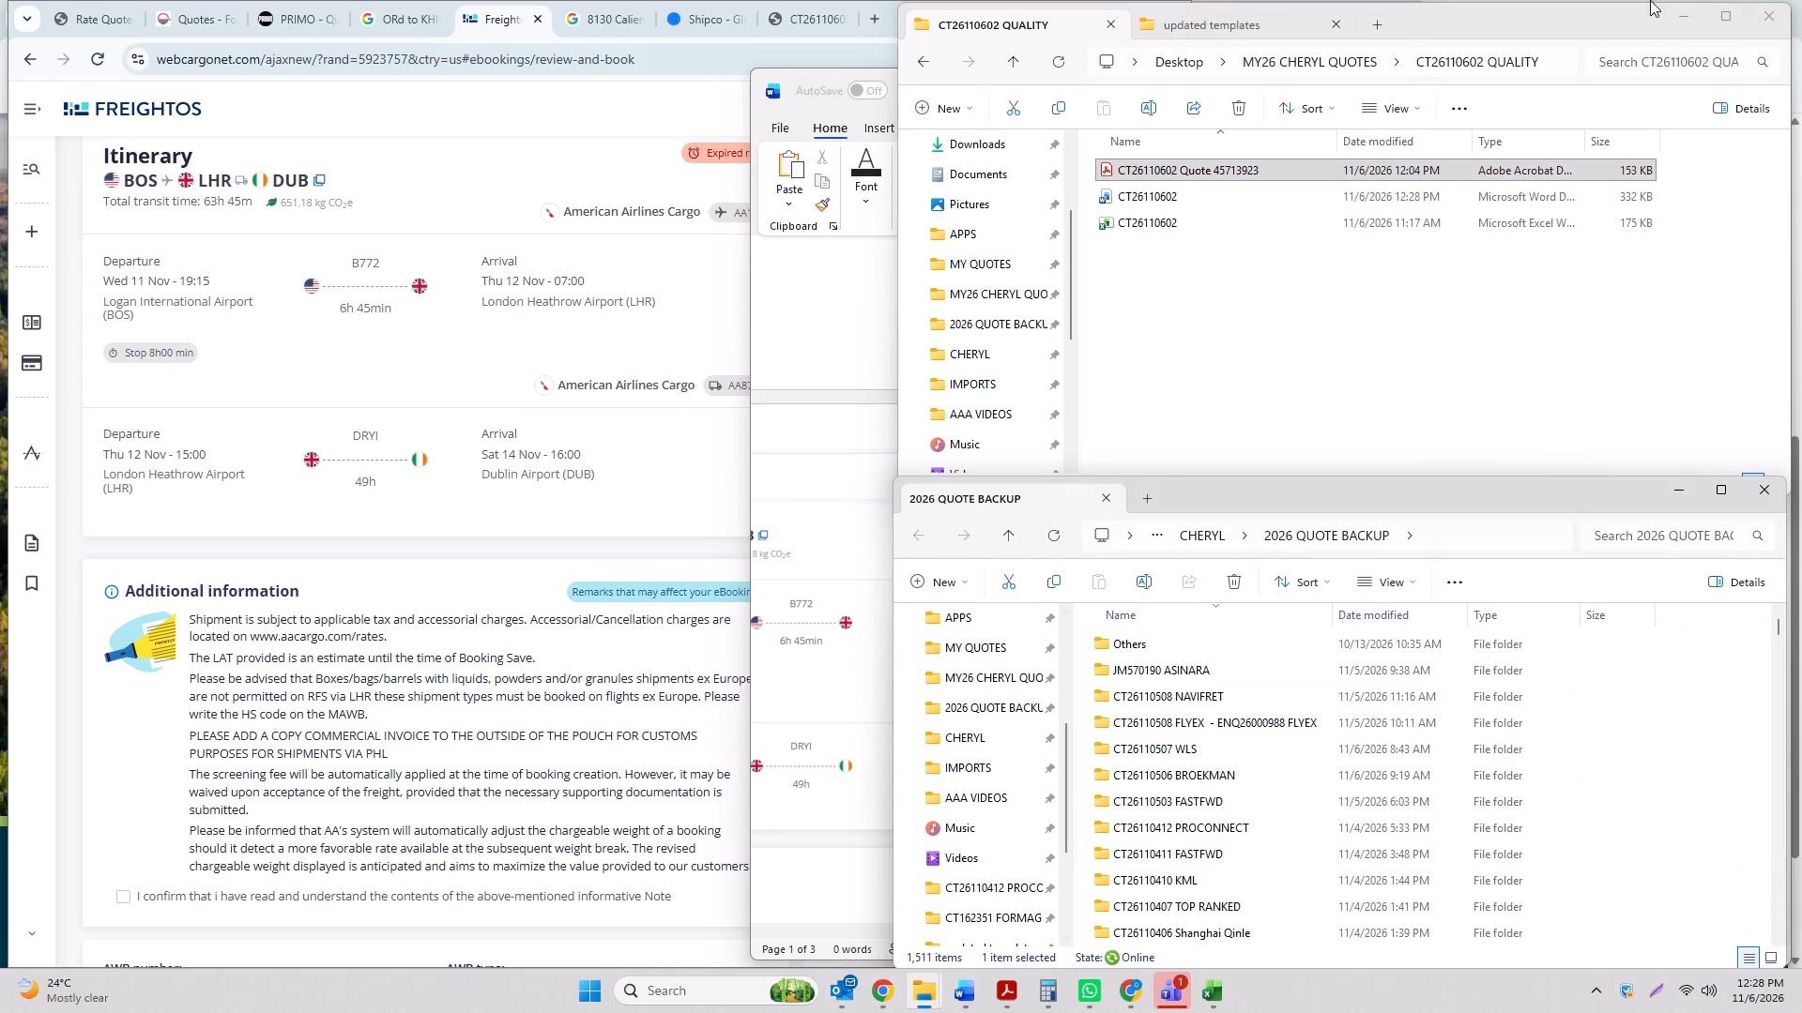